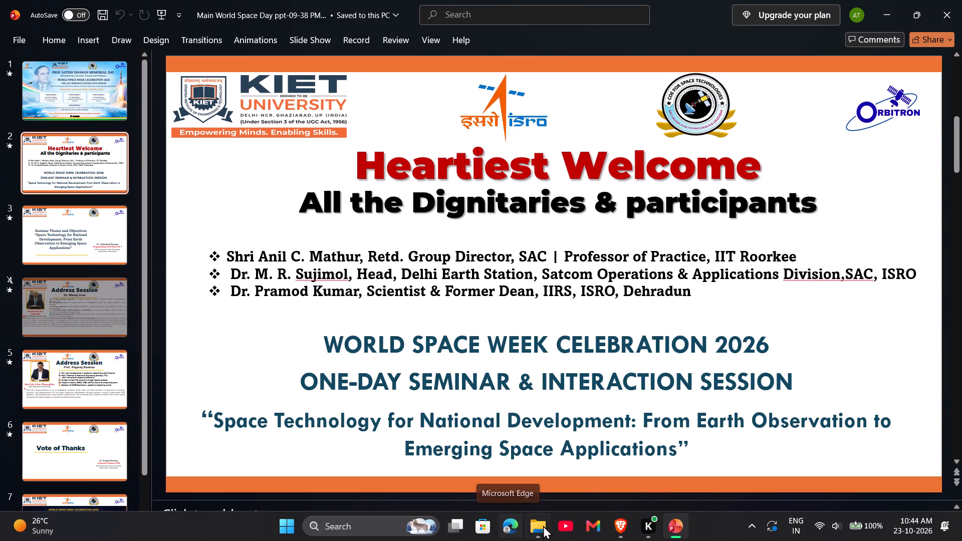
Open the recent presentation Next_Node_Innotech_2k26 from File Explorer's Home view and bring its window to the front.
{"action": "left_click_drag", "start_coordinate": [534, 531], "coordinate": [529, 531]}
{"action": "left_click", "coordinate": [529, 531]}
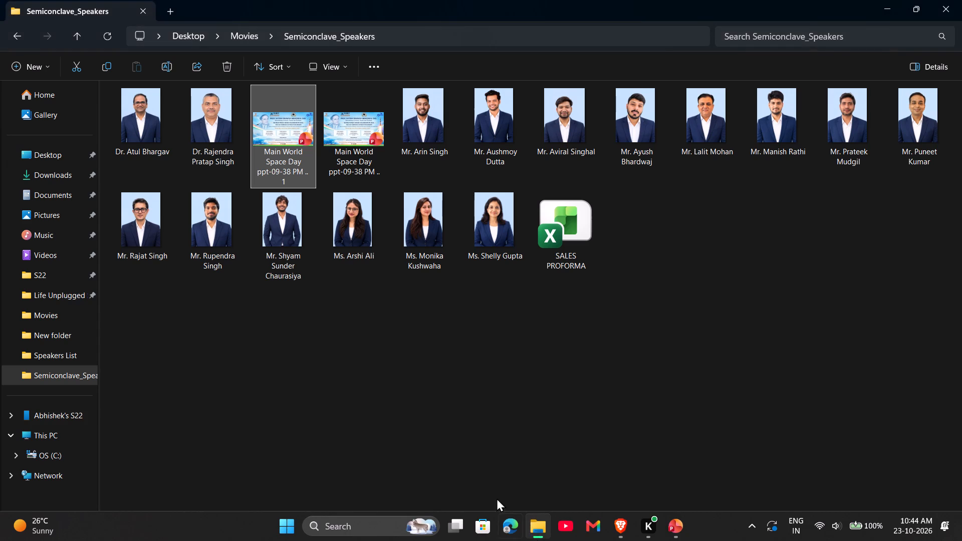
{"action": "left_click", "coordinate": [44, 103]}
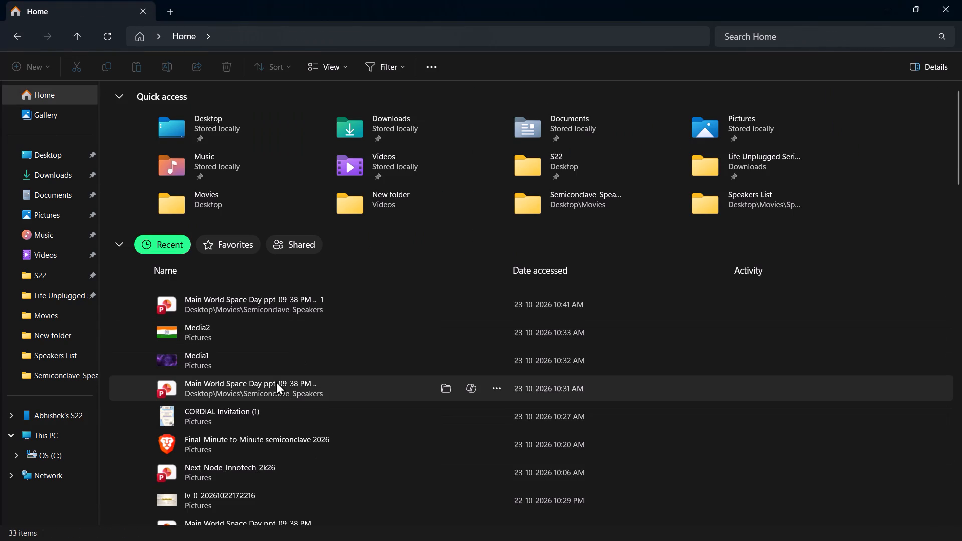
{"action": "double_click", "coordinate": [275, 464]}
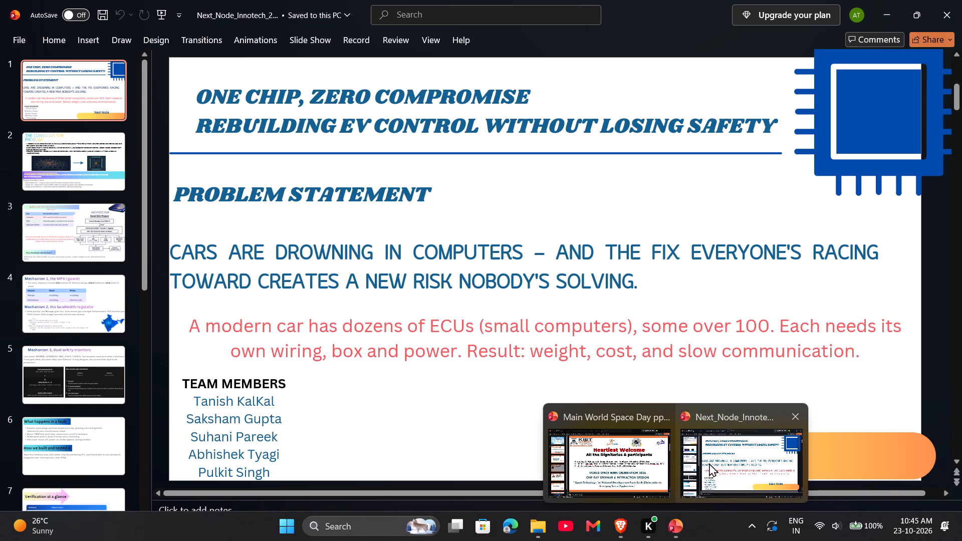
{"action": "left_click", "coordinate": [719, 456]}
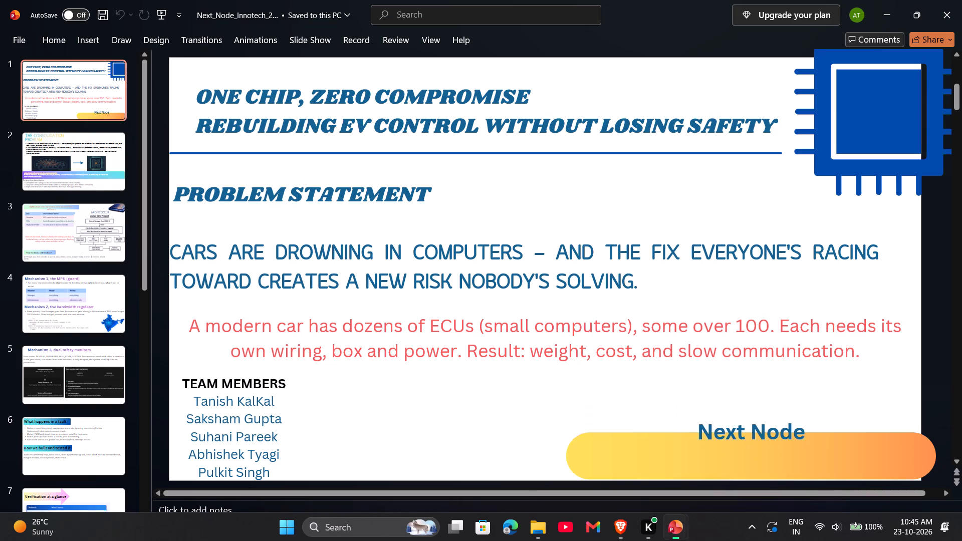
Move the yellow-orange rounded bar on slide 1 up and slightly left so it sits centred behind the "Next Node" text.
{"action": "left_click", "coordinate": [789, 431]}
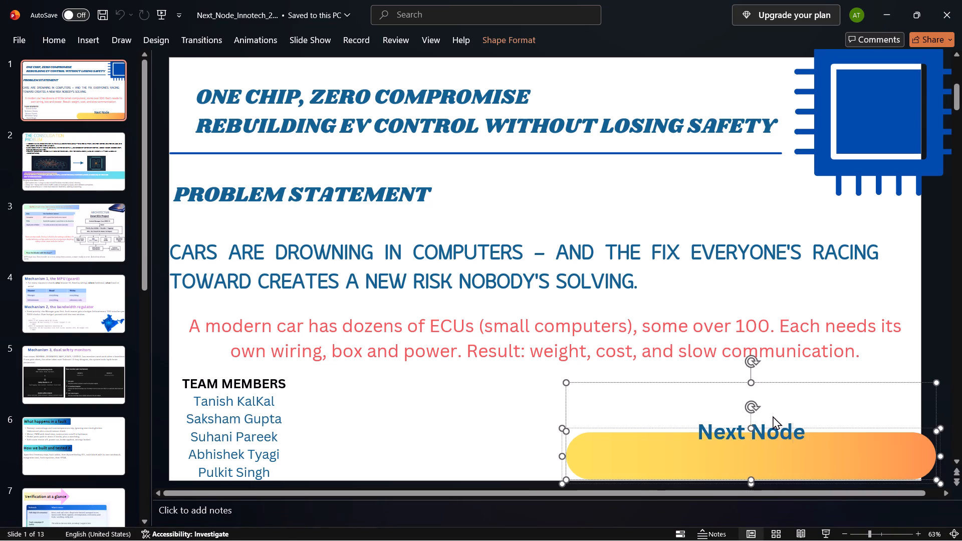
{"action": "left_click_drag", "start_coordinate": [779, 390], "coordinate": [781, 417]}
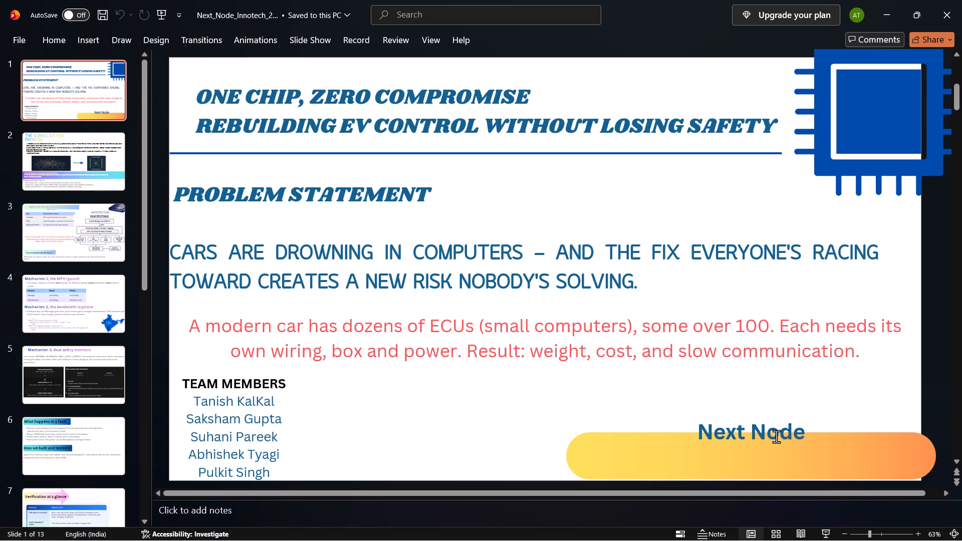
{"action": "left_click", "coordinate": [775, 436]}
{"action": "left_click_drag", "start_coordinate": [793, 447], "coordinate": [792, 446]}
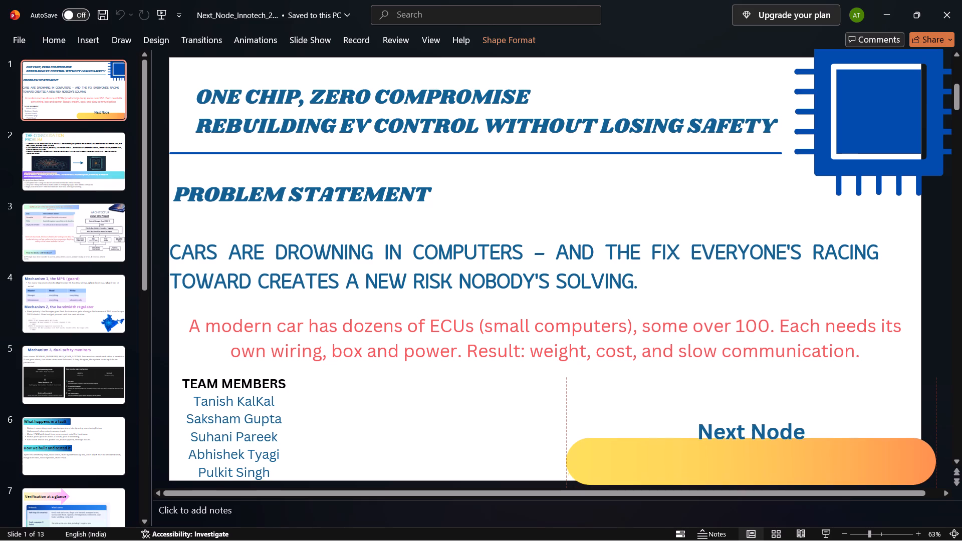
{"action": "left_click_drag", "start_coordinate": [792, 446], "coordinate": [781, 423]}
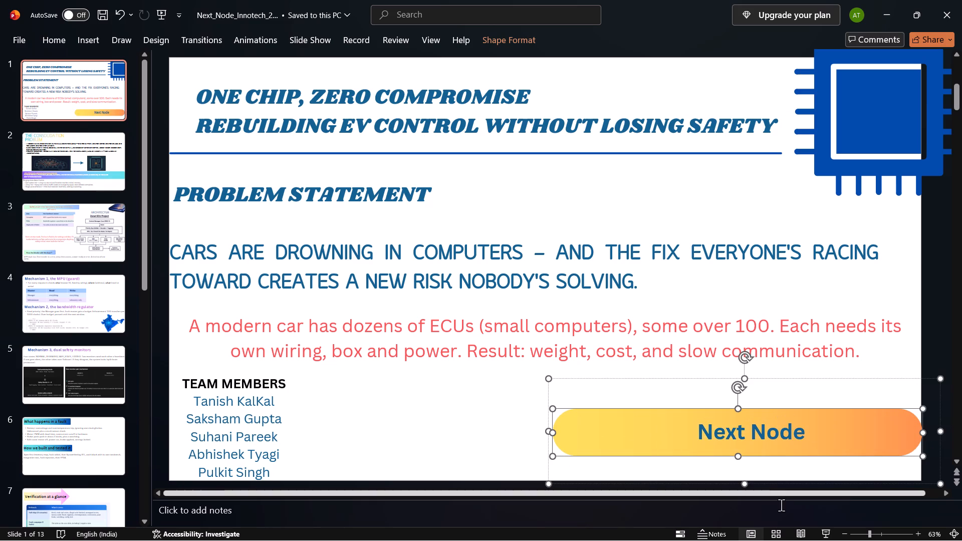
Save the presentation as Next_Node_Innotech_2k26 in the Pictures folder as a PowerPoint Presentation, replacing the existing file.
{"action": "left_click", "coordinate": [21, 43]}
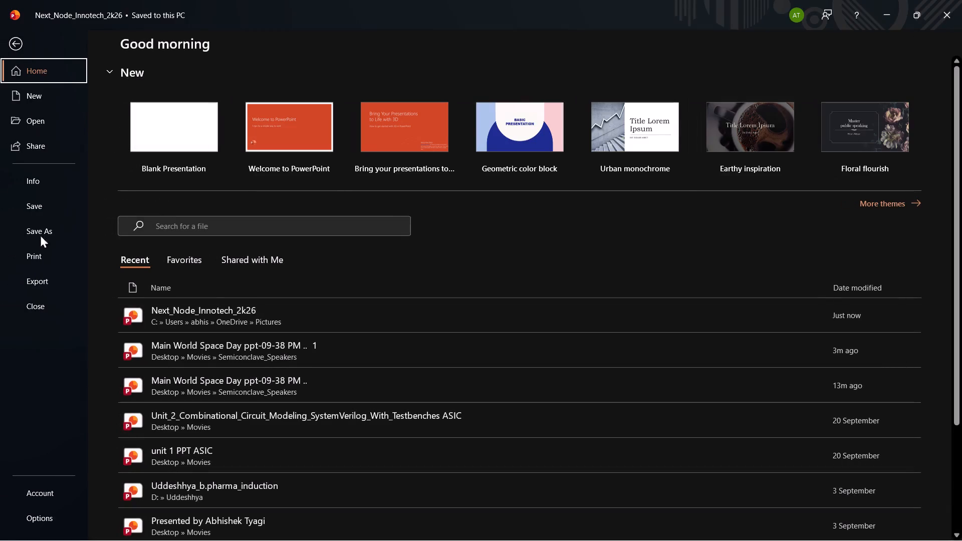
{"action": "left_click", "coordinate": [36, 236]}
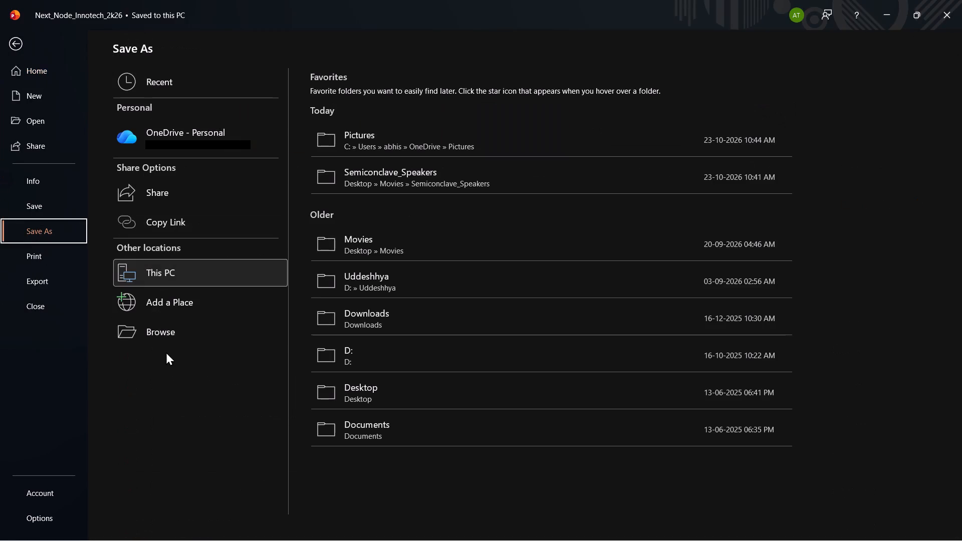
{"action": "left_click", "coordinate": [172, 334]}
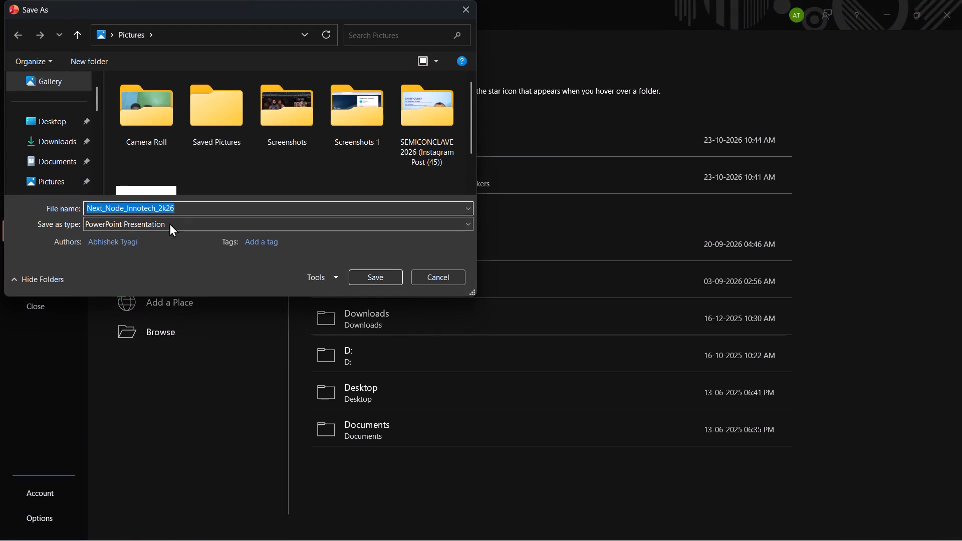
{"action": "scroll", "coordinate": [213, 168], "scroll_direction": "down", "scroll_amount": 1}
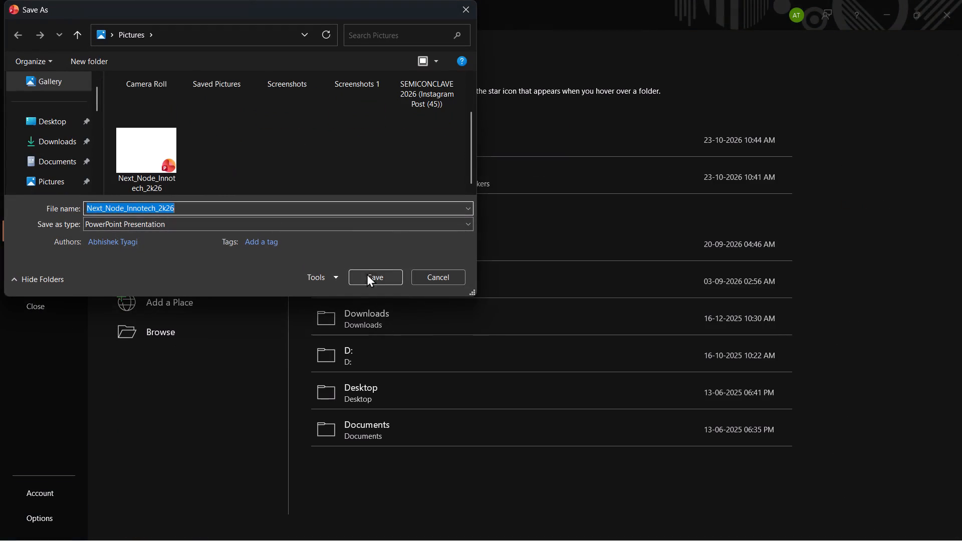
{"action": "left_click", "coordinate": [367, 272]}
{"action": "left_click", "coordinate": [506, 274]}
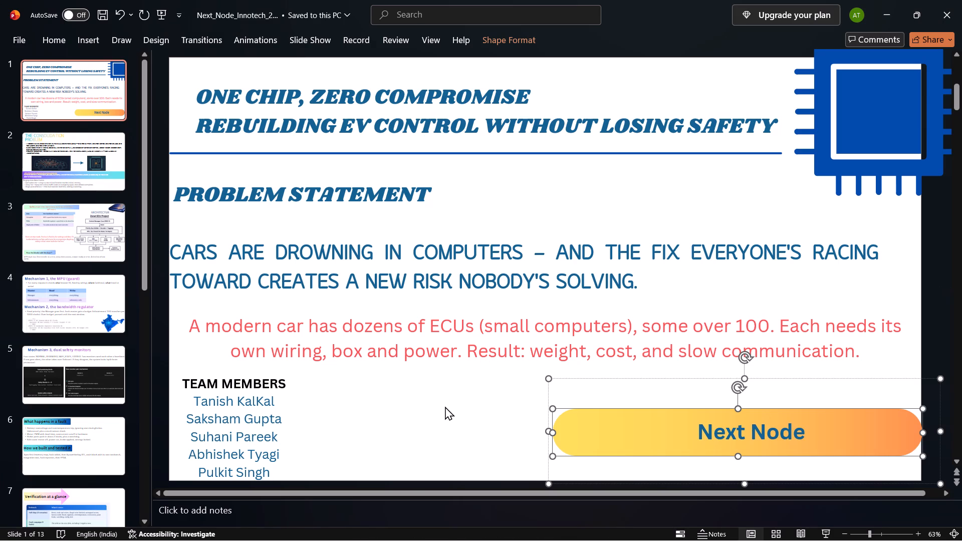
Nudge the blue chip graphic on slide 1 left and slightly down, close to the end of the title line, and deselect it.
{"action": "left_click", "coordinate": [445, 406]}
{"action": "left_click", "coordinate": [898, 90]}
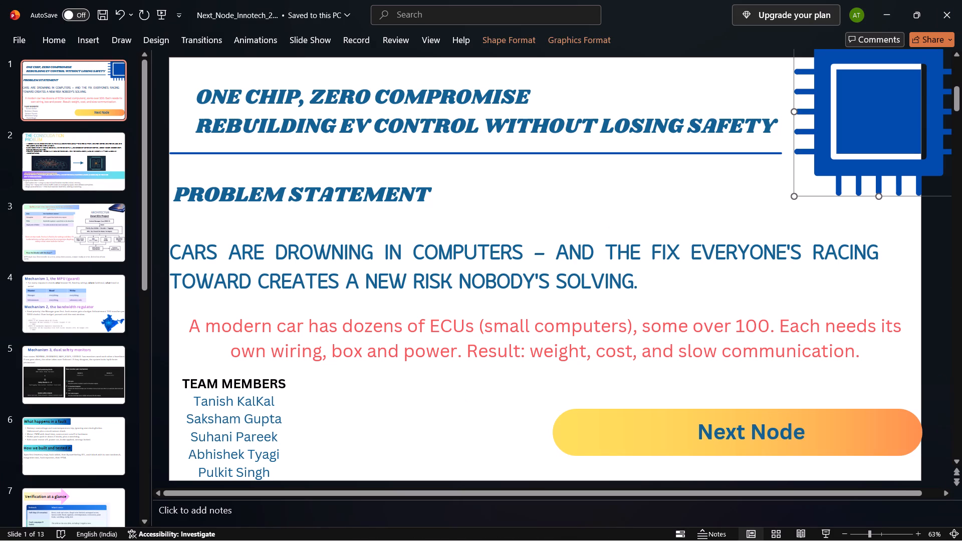
{"action": "key", "text": "Left"}
{"action": "key", "text": "Left"}
{"action": "key", "text": "Left"}
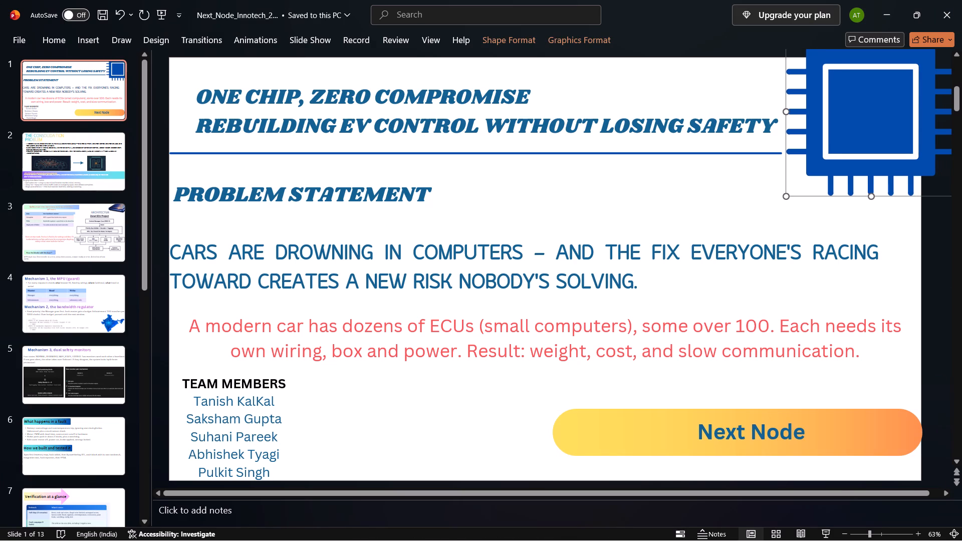
{"action": "key", "text": "Down"}
{"action": "key", "text": "Down"}
{"action": "key", "text": "Down"}
{"action": "key", "text": "Left"}
{"action": "key", "text": "Left"}
{"action": "key", "text": "Left"}
{"action": "key", "text": "Left"}
{"action": "key", "text": "Left"}
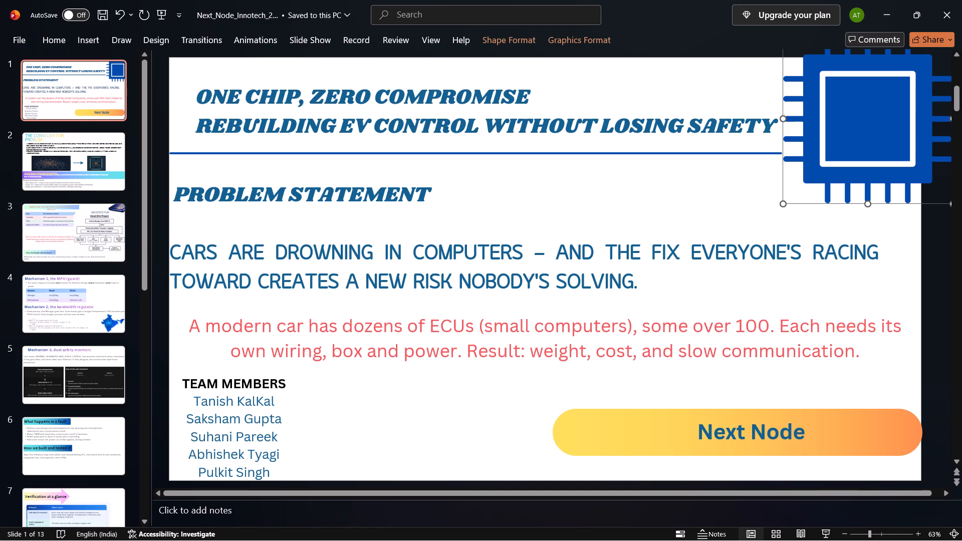
{"action": "key", "text": "Down"}
{"action": "key", "text": "Down"}
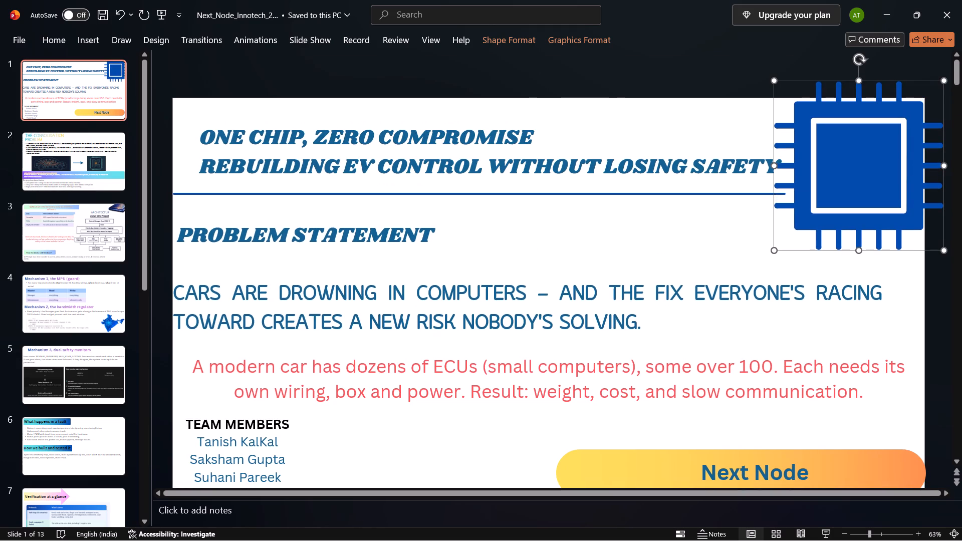
{"action": "key", "text": "Right"}
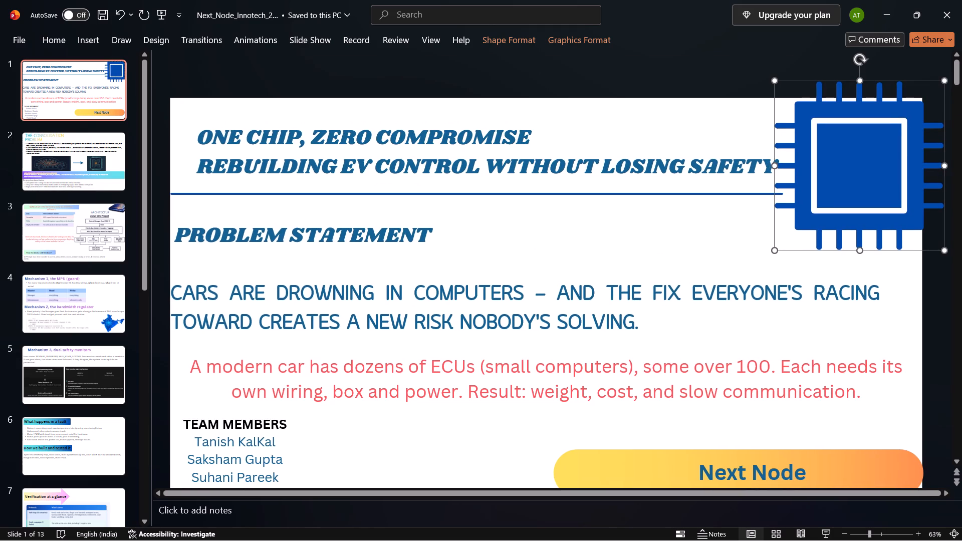
{"action": "key", "text": "Up"}
{"action": "key", "text": "Up"}
{"action": "key", "text": "Left"}
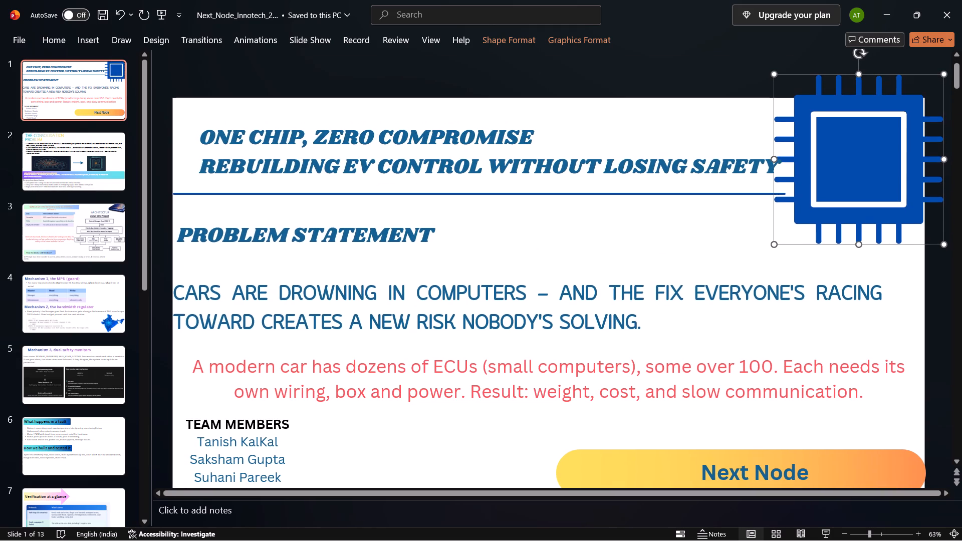
{"action": "key", "text": "Down"}
{"action": "key", "text": "Down"}
{"action": "key", "text": "Down"}
{"action": "key", "text": "Left"}
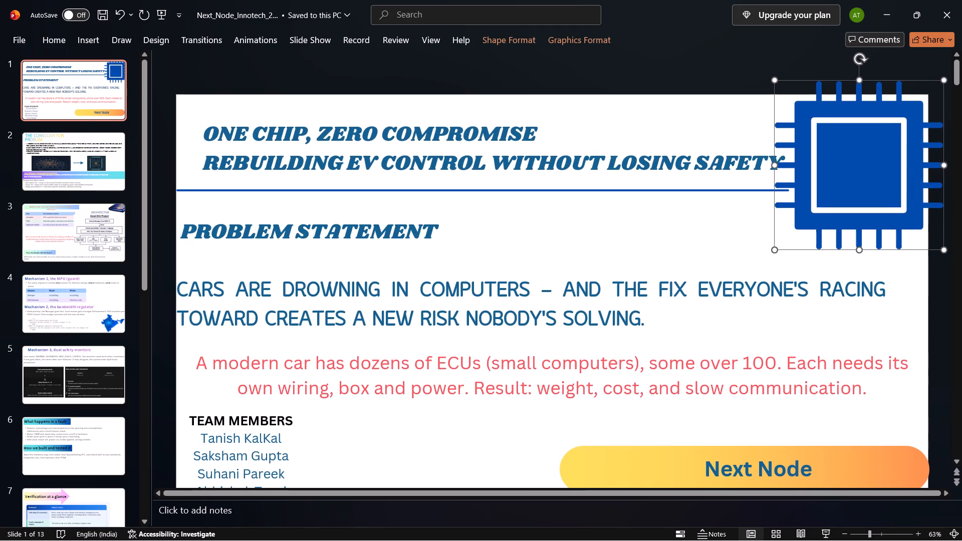
{"action": "key", "text": "Down"}
{"action": "key", "text": "Right"}
{"action": "key", "text": "Right"}
{"action": "key", "text": "Up"}
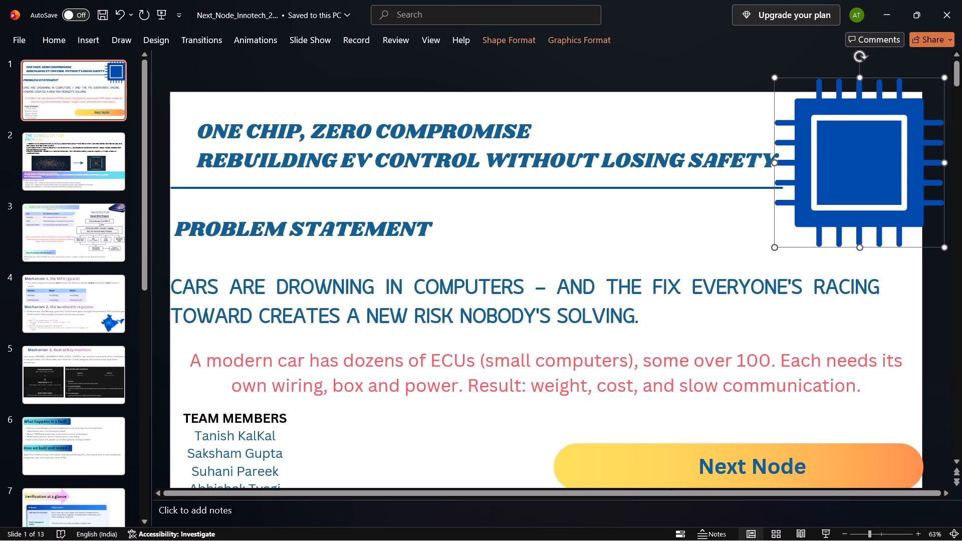
{"action": "key", "text": "Up"}
{"action": "key", "text": "Up"}
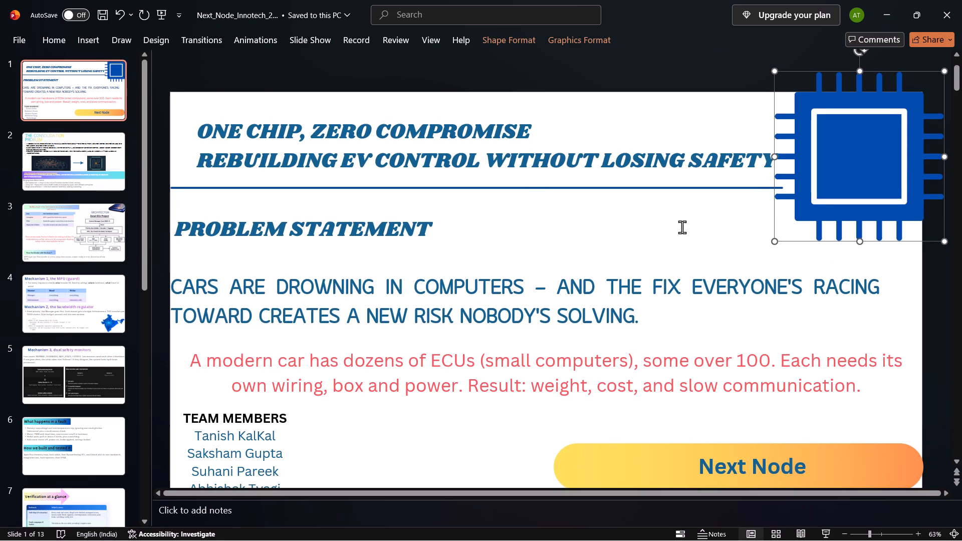
{"action": "left_click", "coordinate": [682, 227]}
{"action": "left_click", "coordinate": [586, 89]}
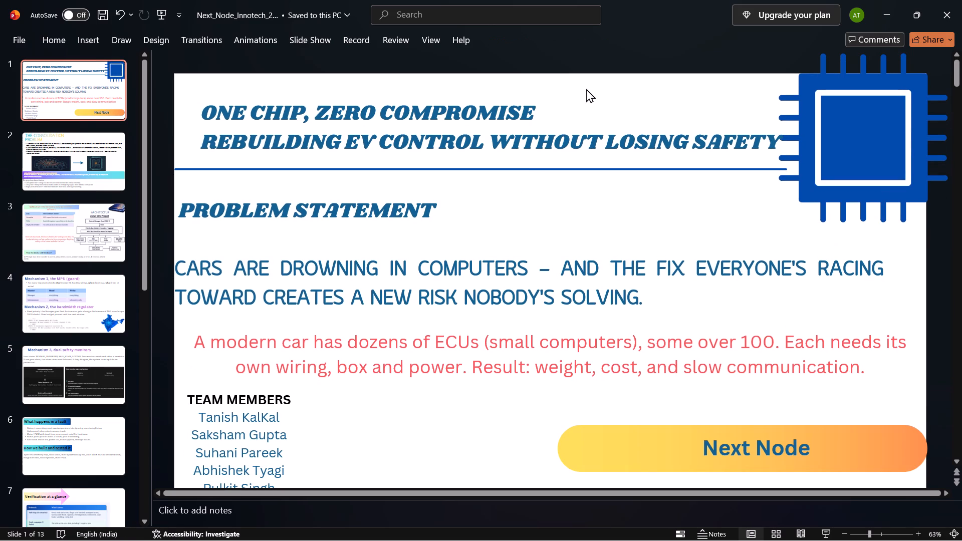
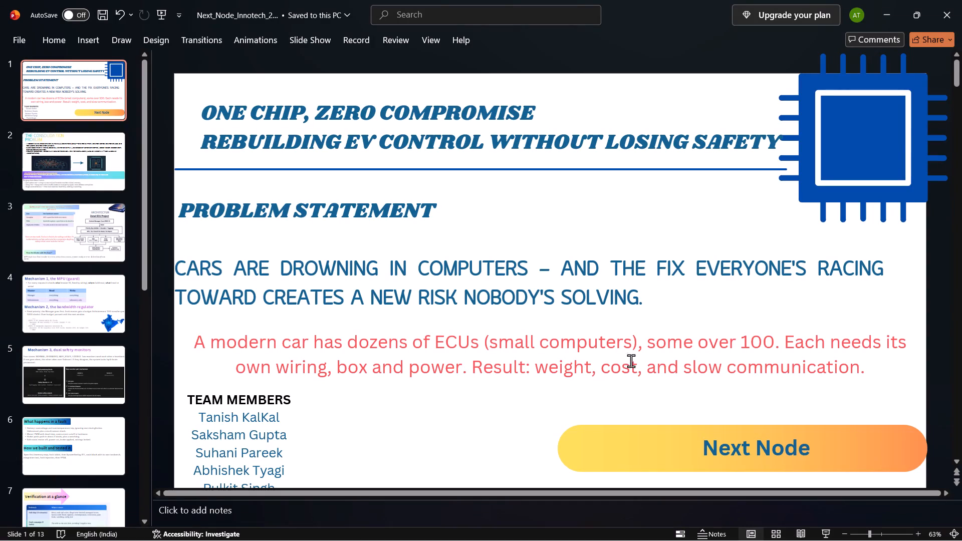
Move the team members text box on slide 1 slightly up and right, just beneath the red paragraph, and deselect it.
{"action": "scroll", "coordinate": [823, 358], "scroll_direction": "down", "scroll_amount": 1}
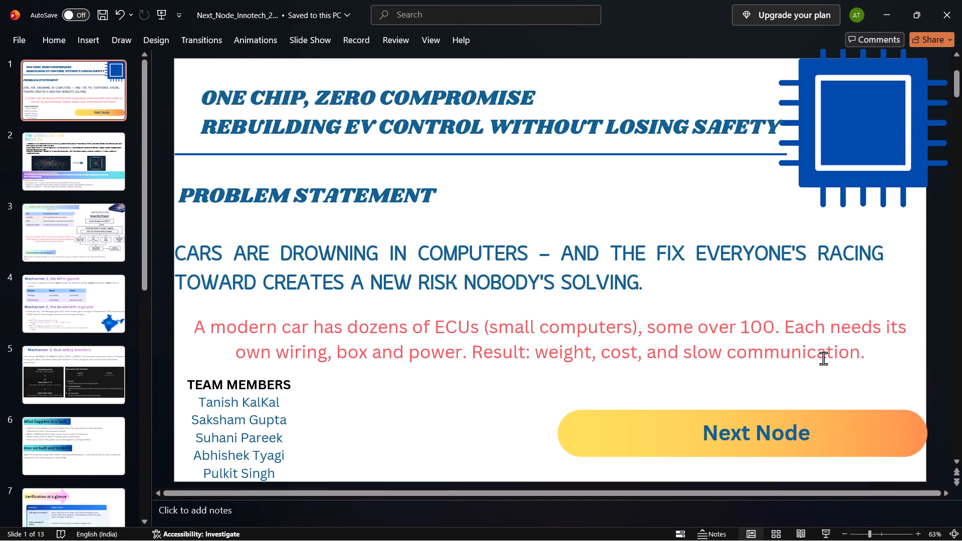
{"action": "scroll", "coordinate": [823, 358], "scroll_direction": "down", "scroll_amount": 1}
{"action": "scroll", "coordinate": [771, 372], "scroll_direction": "down", "scroll_amount": 1}
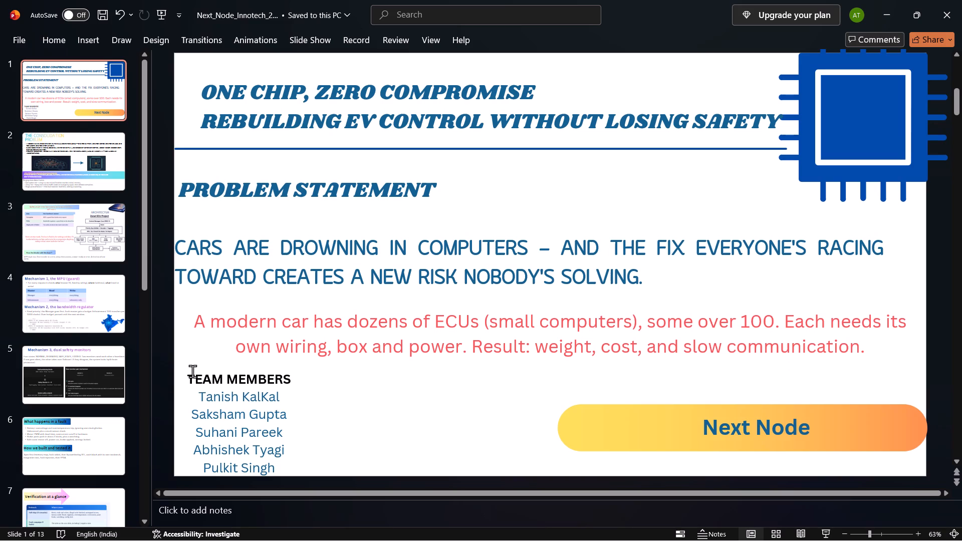
{"action": "left_click_drag", "start_coordinate": [190, 378], "coordinate": [272, 466]}
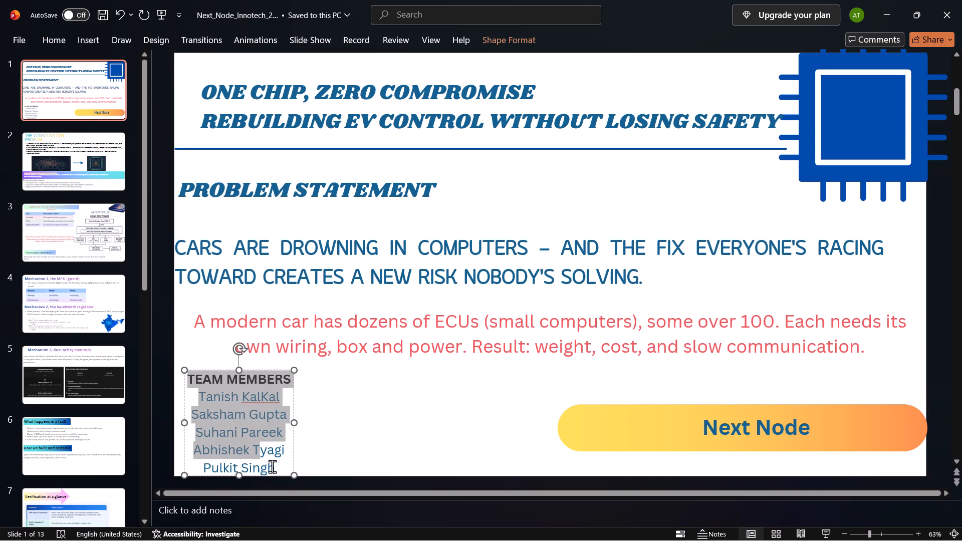
{"action": "left_click_drag", "start_coordinate": [272, 466], "coordinate": [285, 483]}
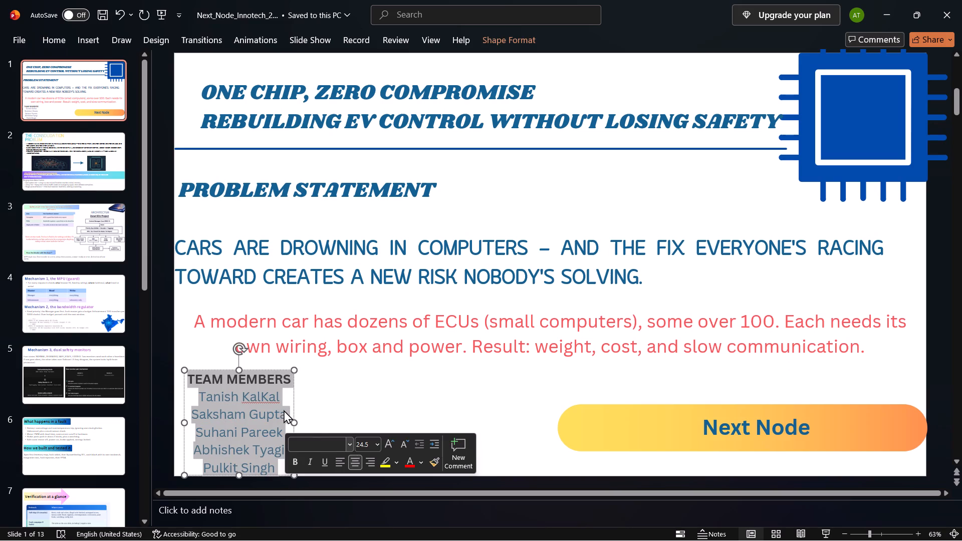
{"action": "left_click_drag", "start_coordinate": [295, 414], "coordinate": [295, 408]}
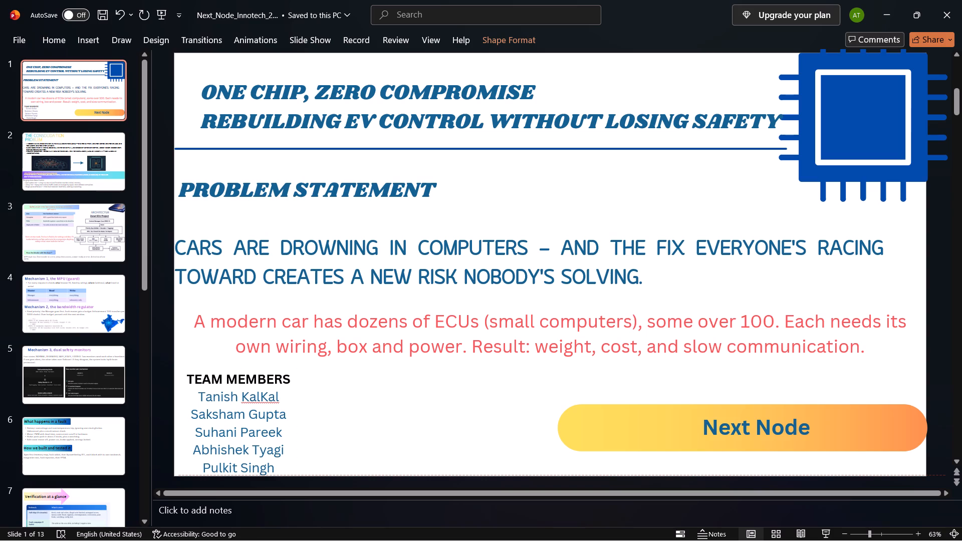
{"action": "left_click_drag", "start_coordinate": [295, 408], "coordinate": [297, 404]}
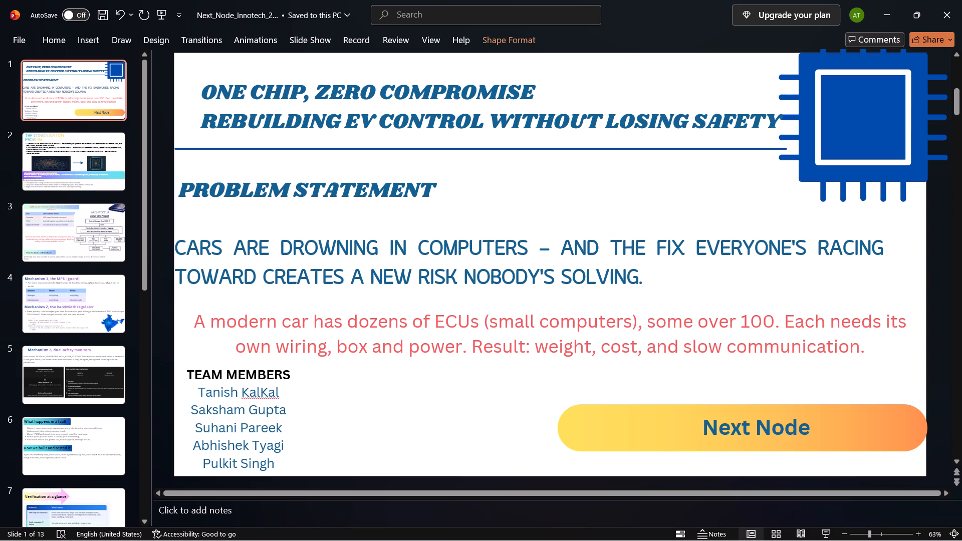
{"action": "left_click_drag", "start_coordinate": [297, 404], "coordinate": [300, 401]}
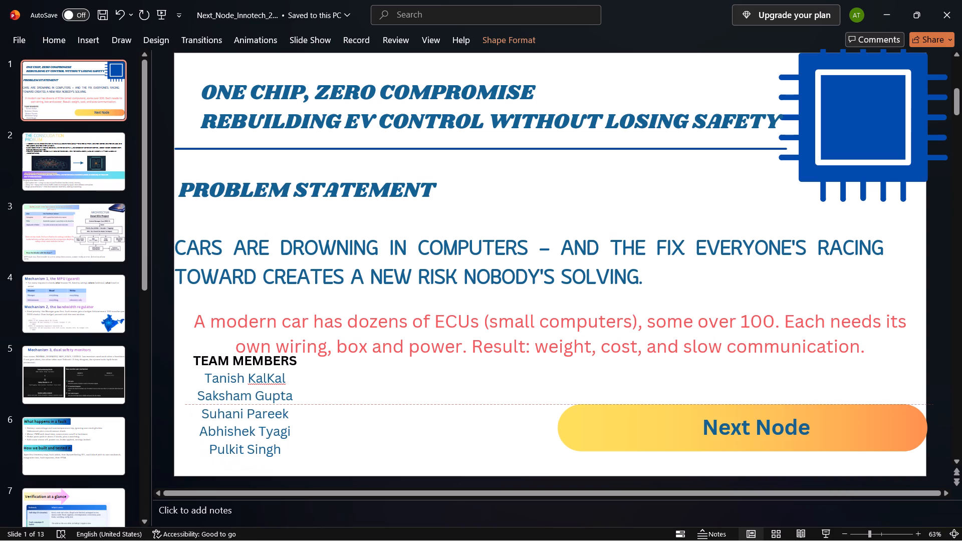
{"action": "left_click_drag", "start_coordinate": [300, 401], "coordinate": [300, 403]}
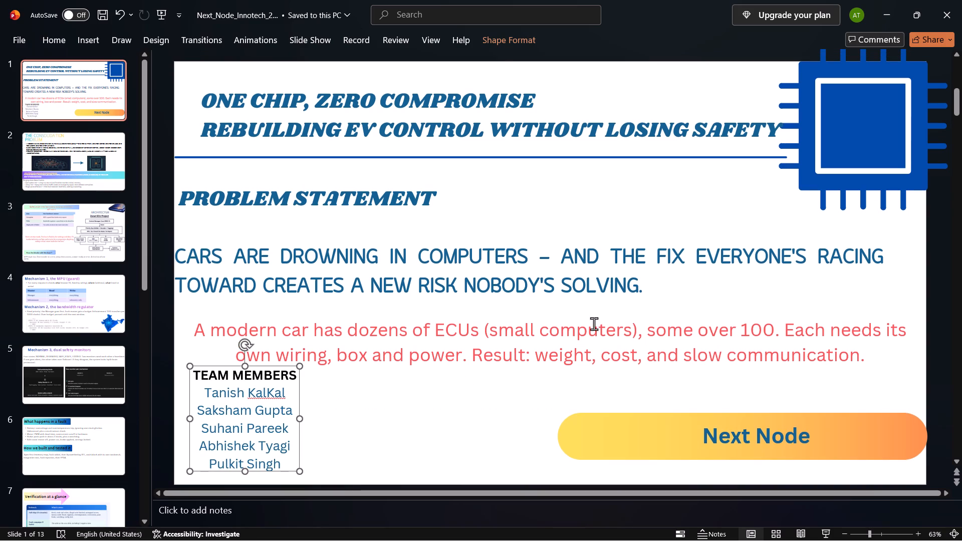
{"action": "left_click", "coordinate": [942, 304]}
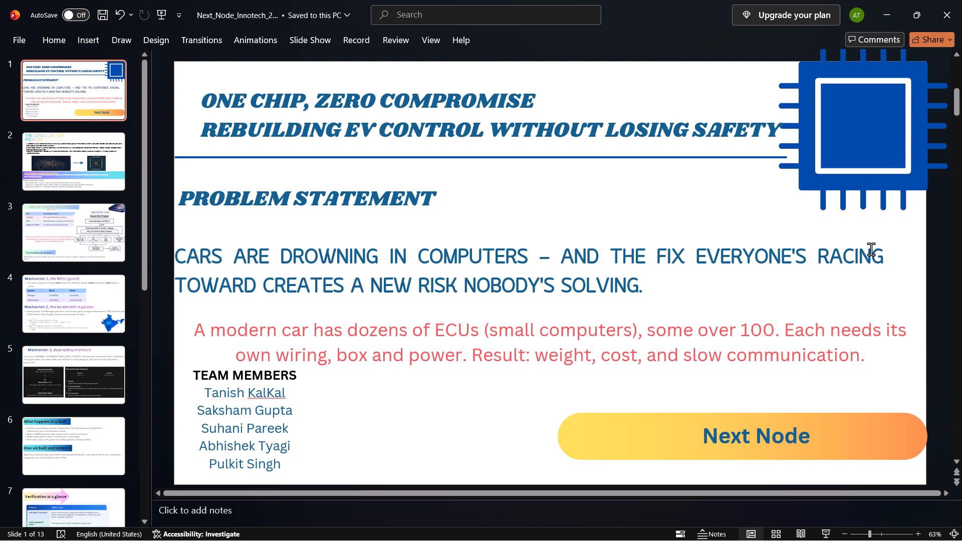
Shift the "Problem Statement" text box on slide 1 slightly right so its left edge roughly aligns with the team members box, and deselect it.
{"action": "left_click", "coordinate": [742, 260]}
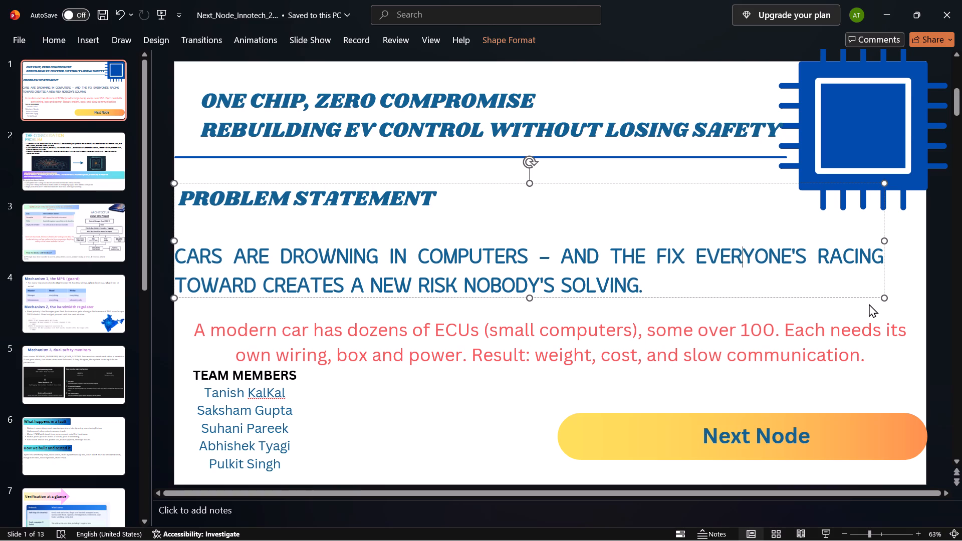
{"action": "left_click_drag", "start_coordinate": [869, 301], "coordinate": [886, 301]}
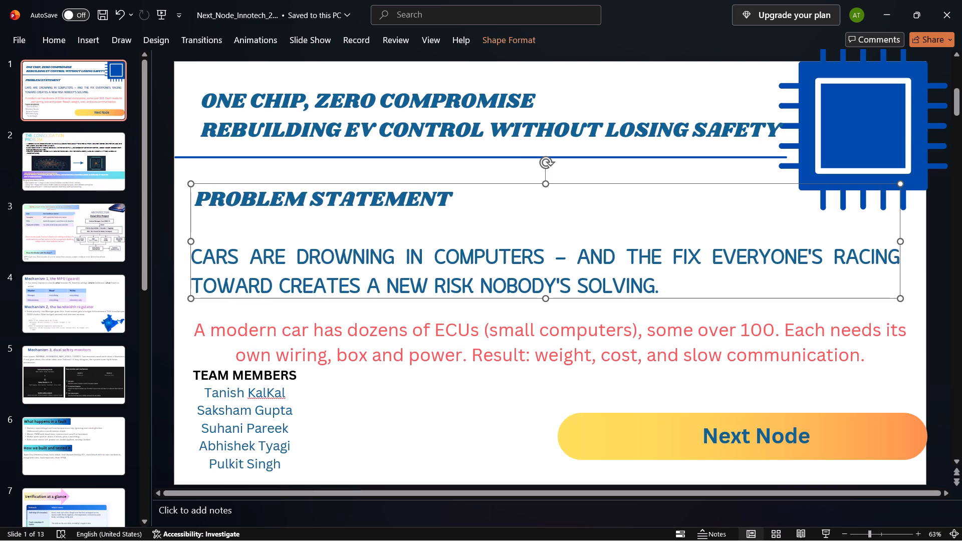
{"action": "left_click", "coordinate": [936, 257]}
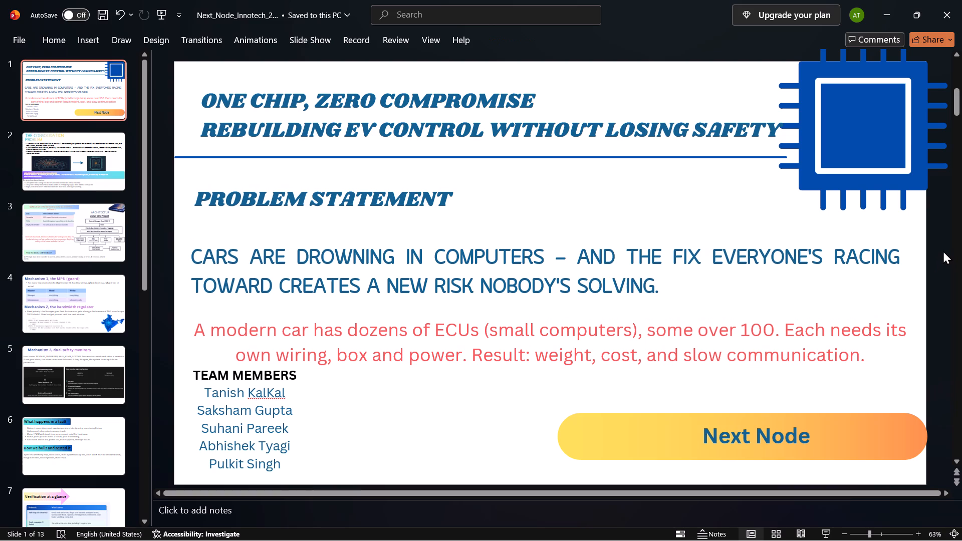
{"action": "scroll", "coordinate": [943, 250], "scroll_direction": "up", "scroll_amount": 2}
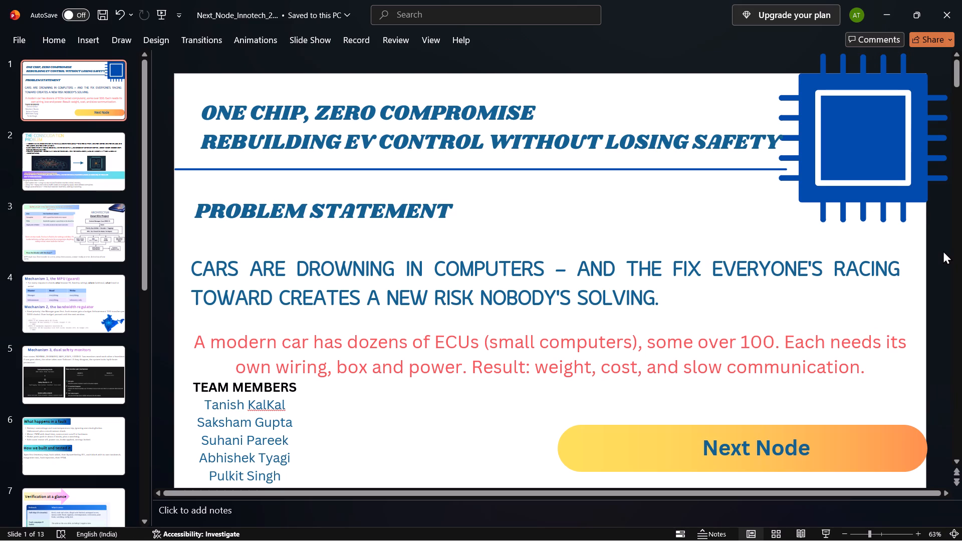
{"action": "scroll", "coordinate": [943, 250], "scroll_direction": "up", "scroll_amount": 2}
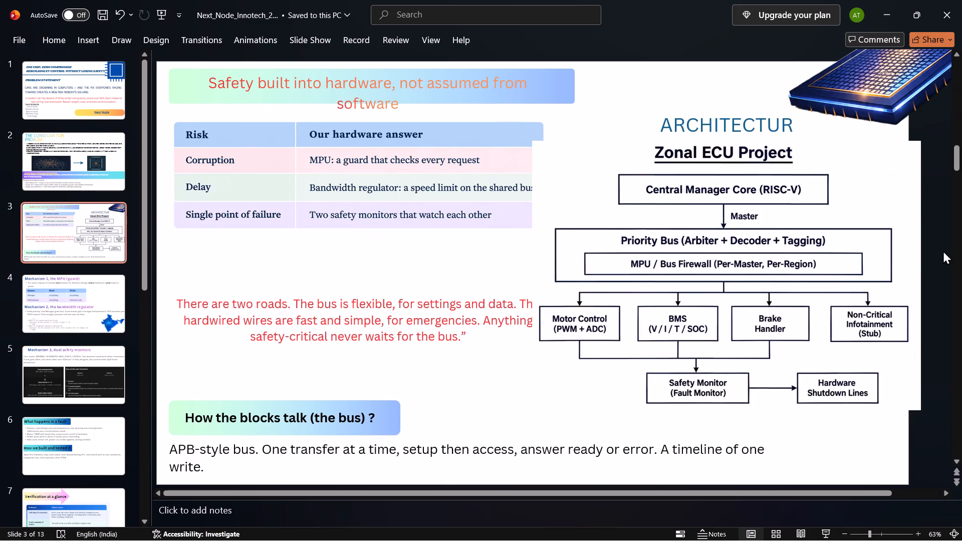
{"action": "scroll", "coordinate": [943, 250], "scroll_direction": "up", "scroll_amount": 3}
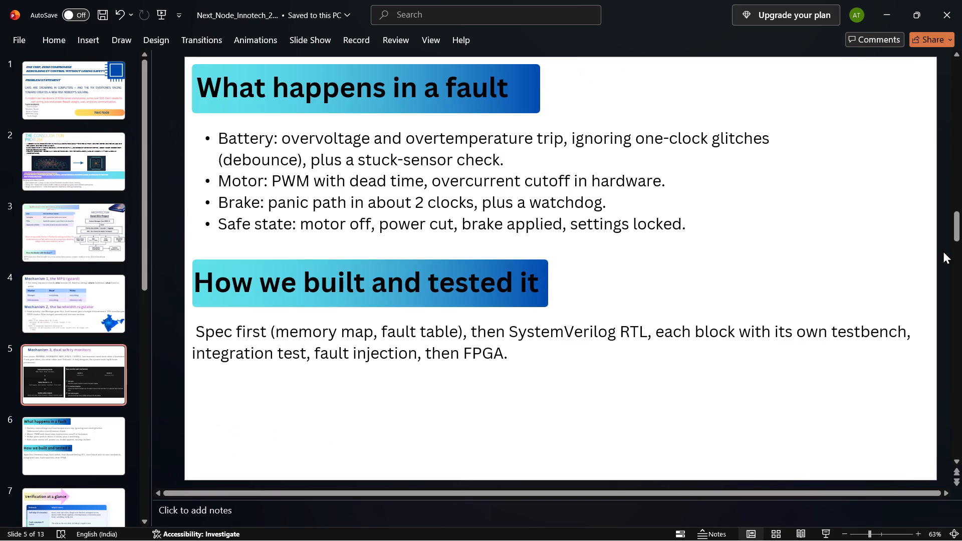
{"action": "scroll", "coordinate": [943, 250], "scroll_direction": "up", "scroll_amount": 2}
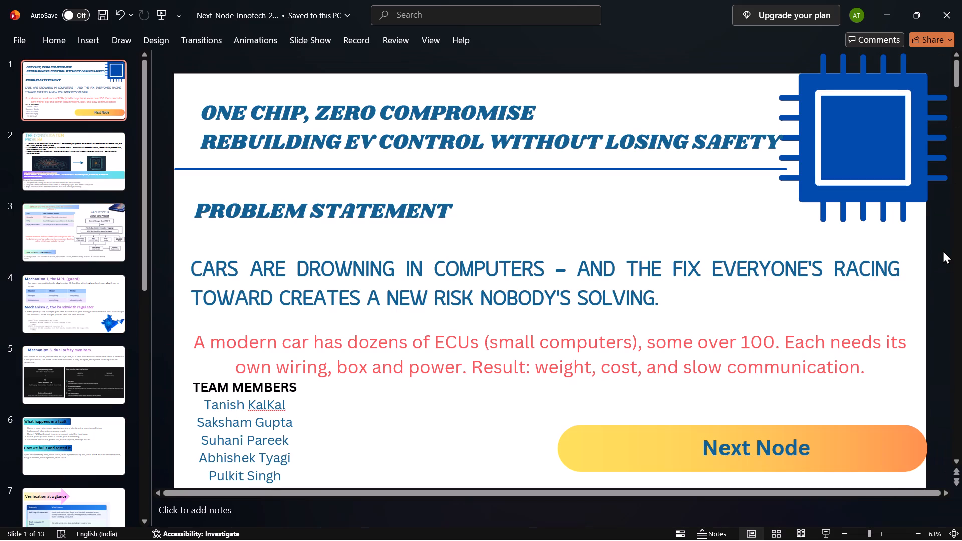
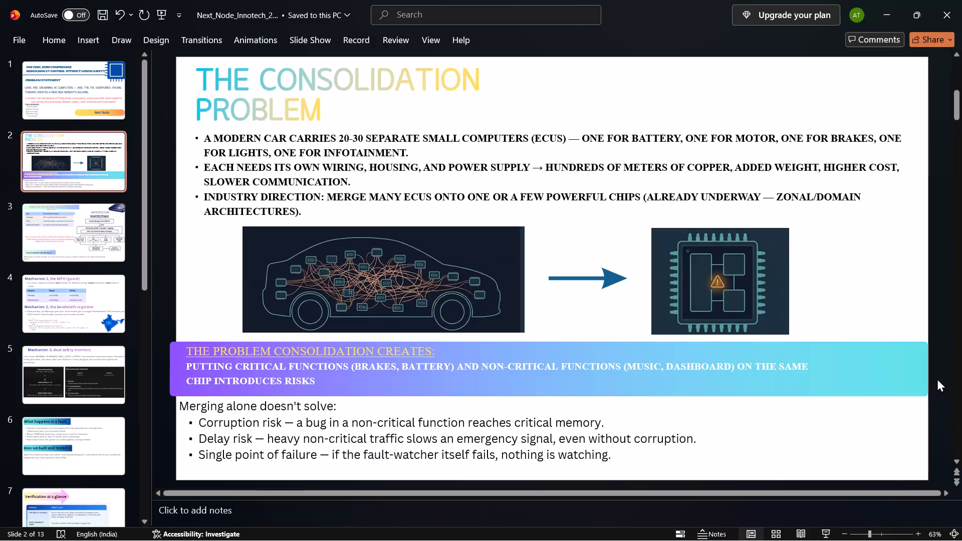
Nudge the purple-to-cyan "The Problem Consolidation Creates" banner on slide 2 slightly right and resize it so its right end meets the slide's edge.
{"action": "left_click", "coordinate": [891, 375]}
{"action": "key", "text": "Right"}
{"action": "key", "text": "Right"}
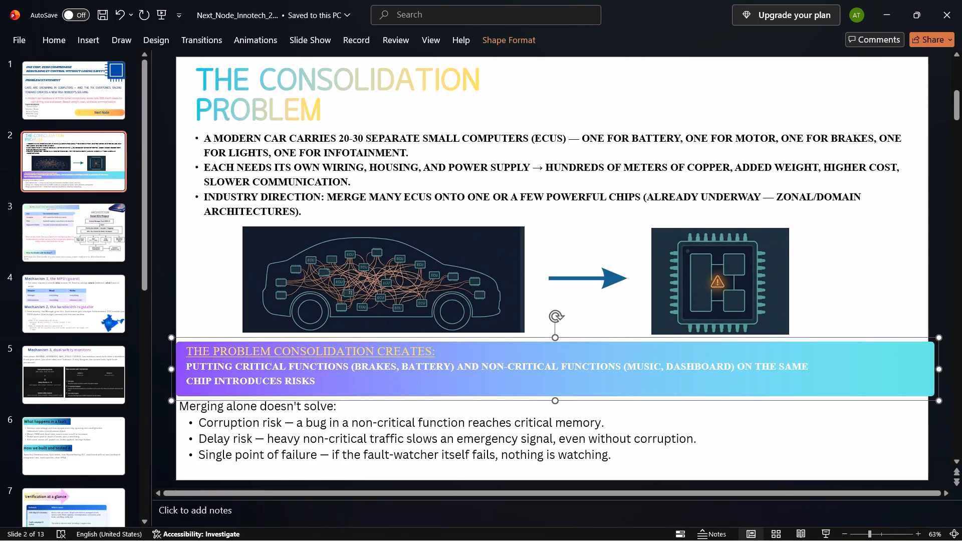
{"action": "key", "text": "Left"}
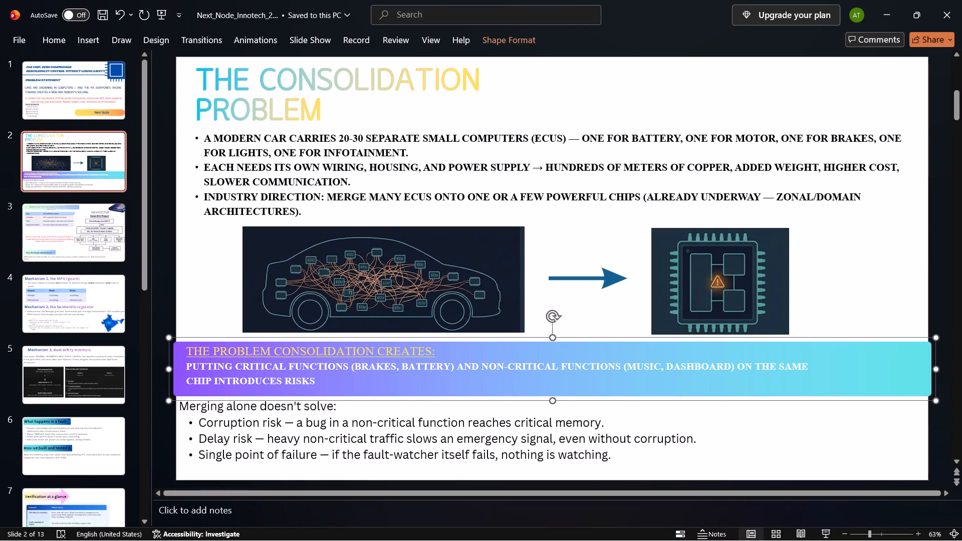
{"action": "left_click_drag", "start_coordinate": [934, 401], "coordinate": [928, 396]}
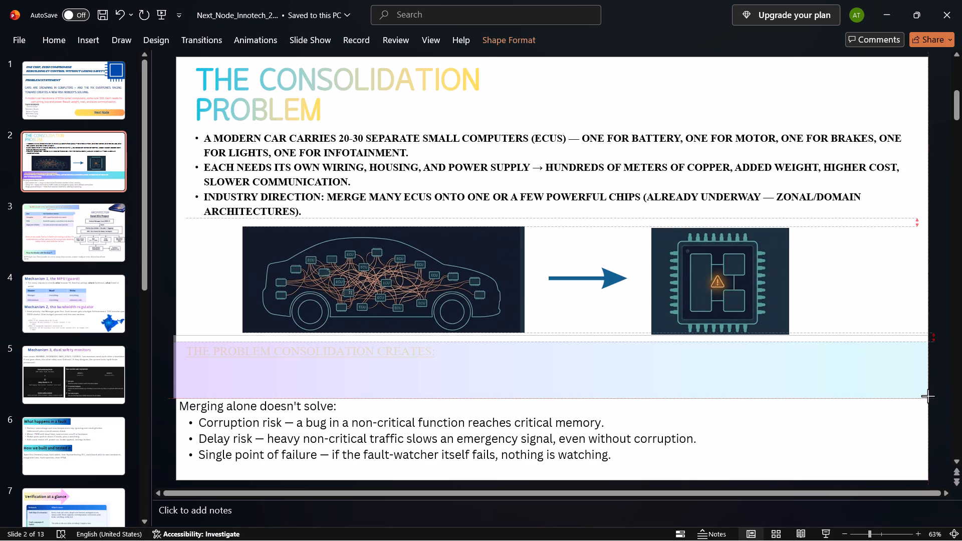
{"action": "left_click_drag", "start_coordinate": [928, 396], "coordinate": [928, 395]}
Nudge the gradient rectangle inside the slide 2 banner right and narrow it so both ends sit just within the slide's edges.
{"action": "left_click", "coordinate": [915, 387]}
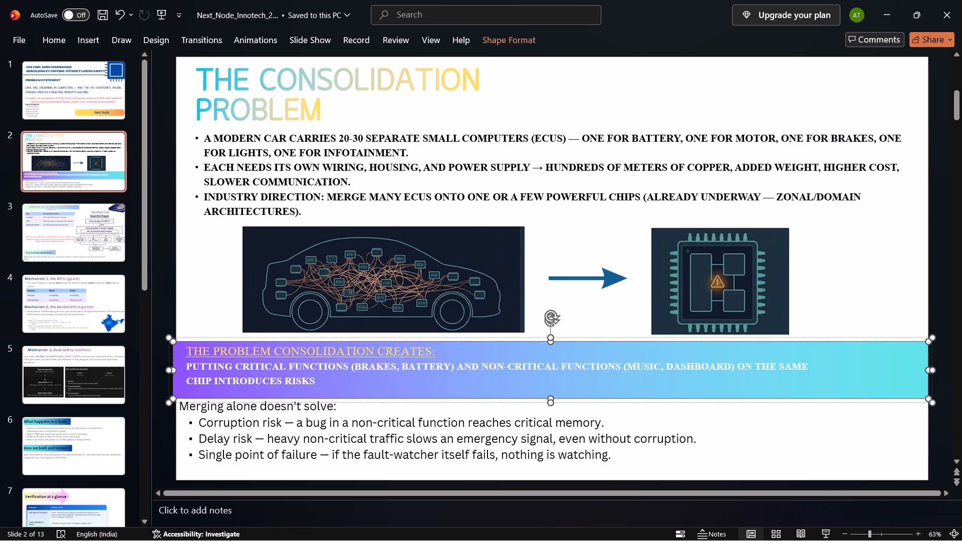
{"action": "key", "text": "Right"}
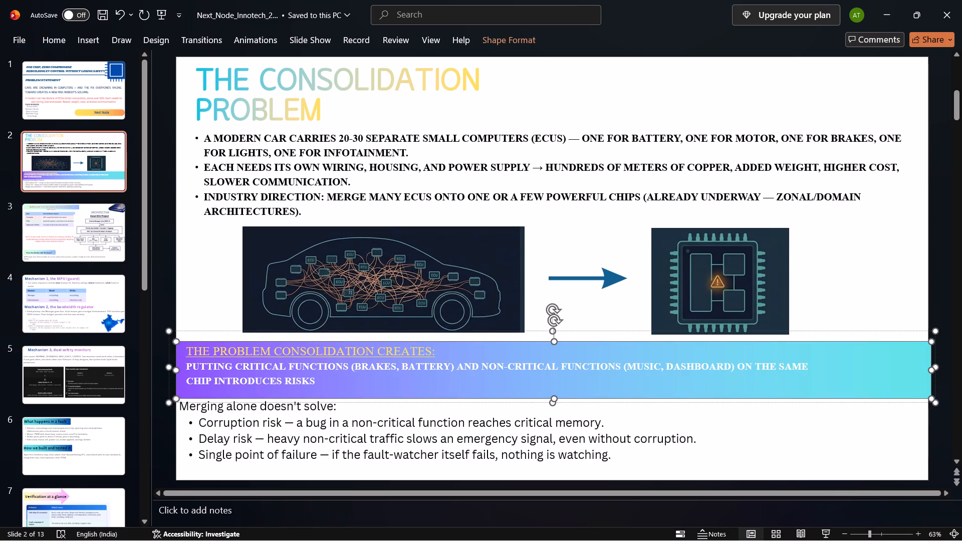
{"action": "left_click_drag", "start_coordinate": [932, 400], "coordinate": [925, 397]}
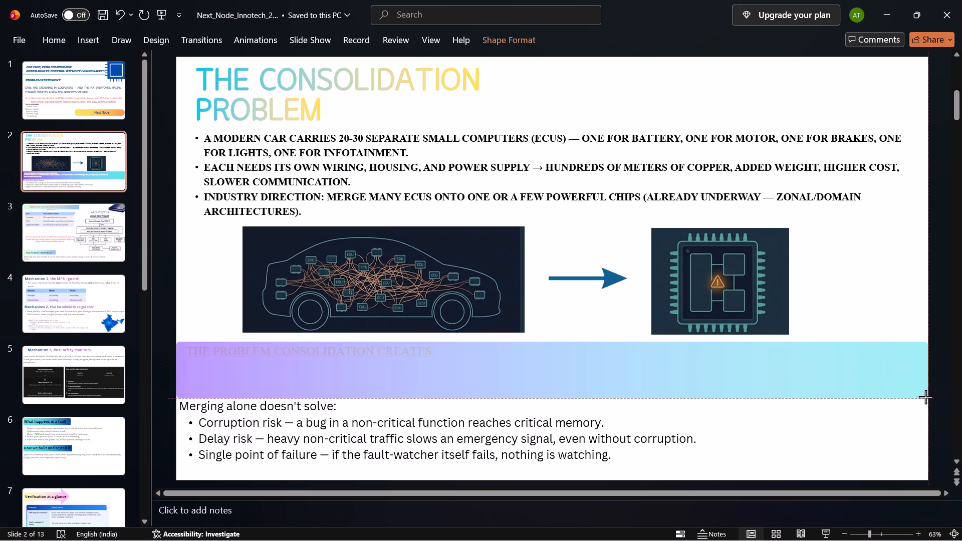
{"action": "left_click_drag", "start_coordinate": [925, 397], "coordinate": [922, 395]}
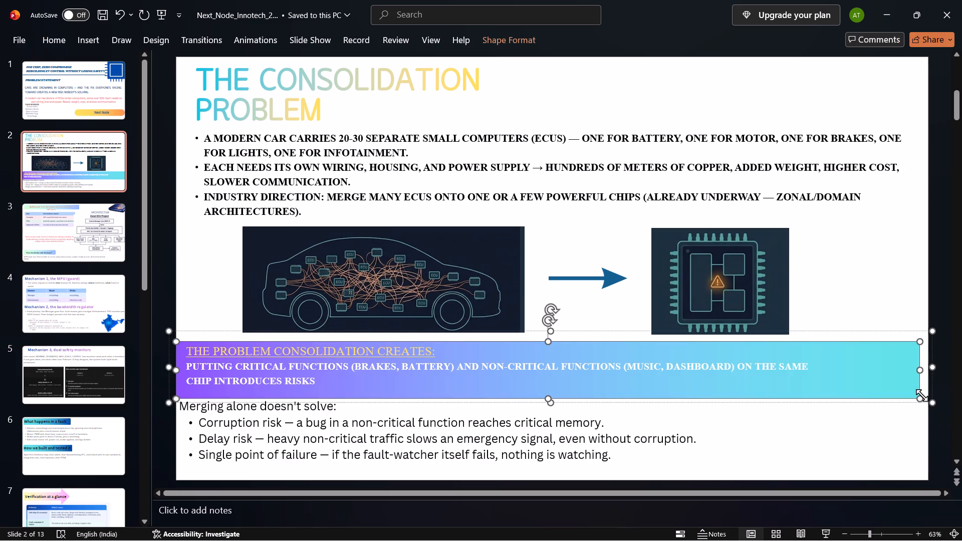
{"action": "key", "text": "Right"}
{"action": "key", "text": "Right"}
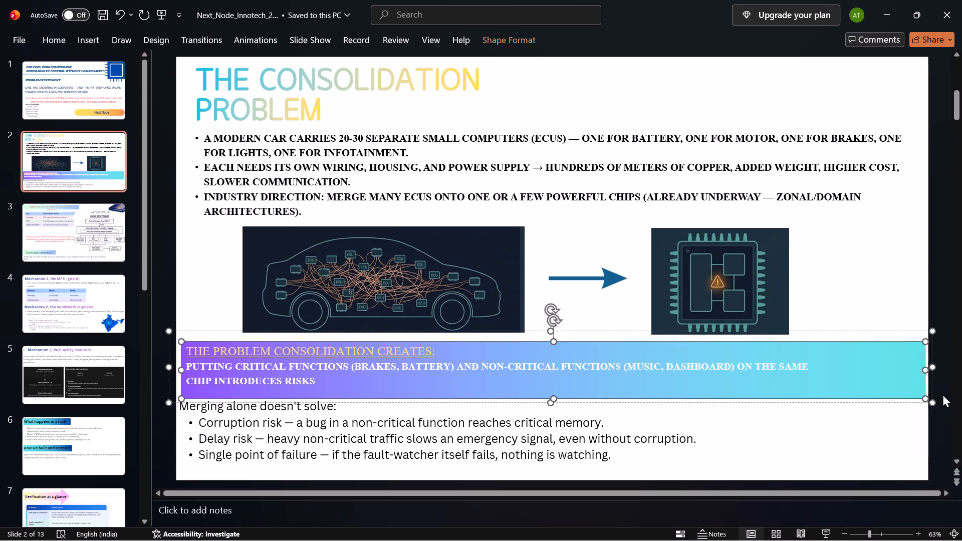
{"action": "key", "text": "Left"}
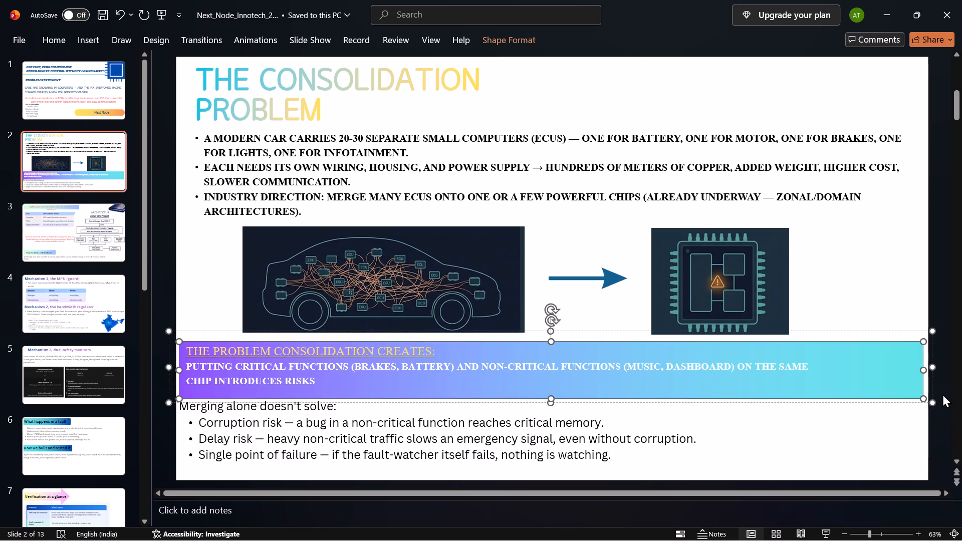
{"action": "key", "text": "Right"}
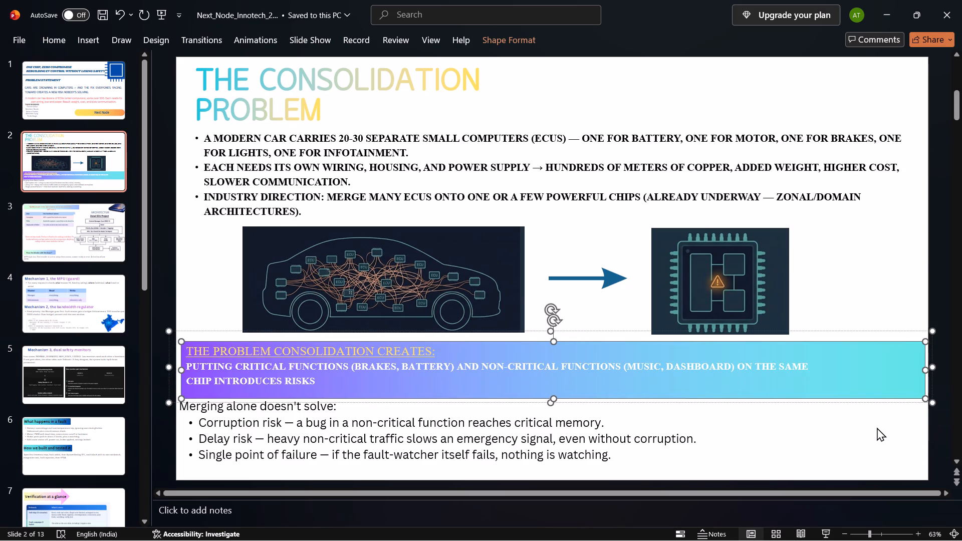
{"action": "left_click", "coordinate": [877, 427]}
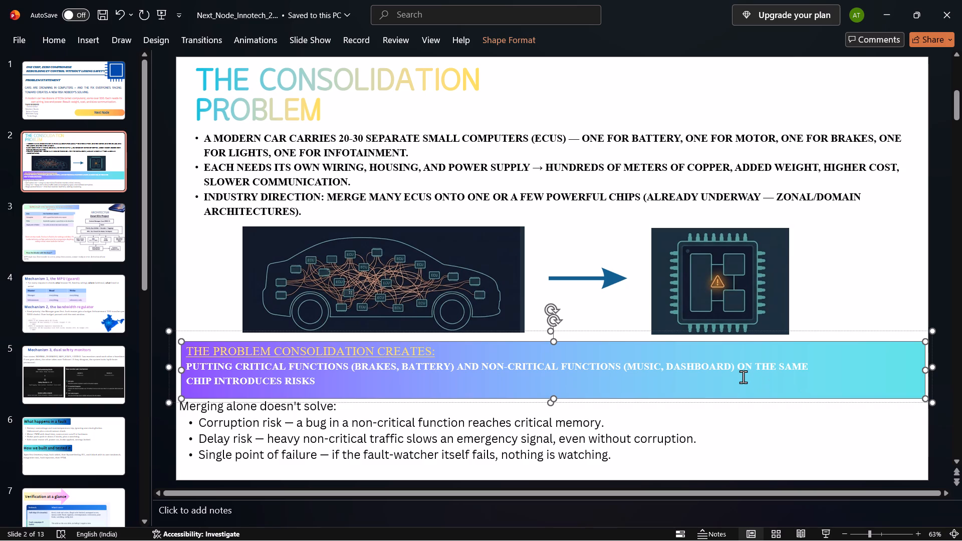
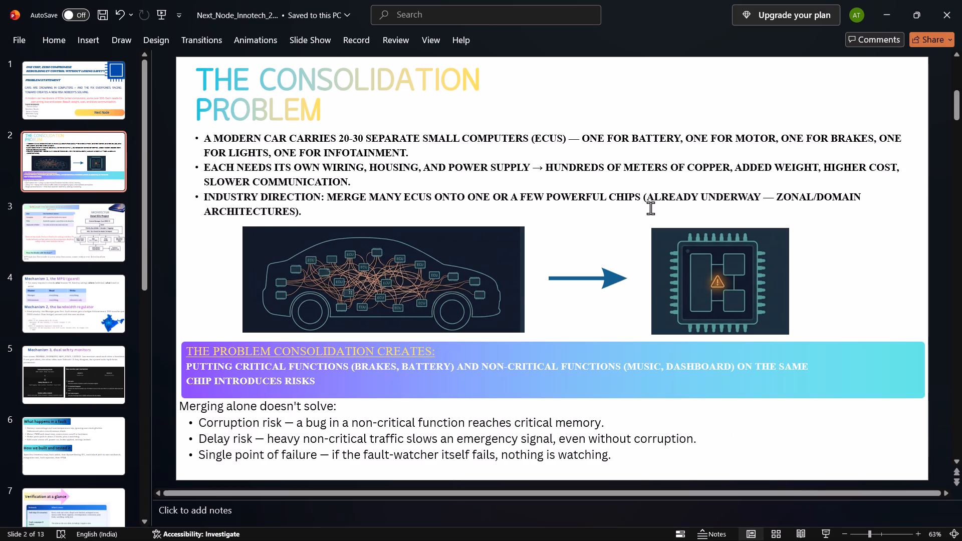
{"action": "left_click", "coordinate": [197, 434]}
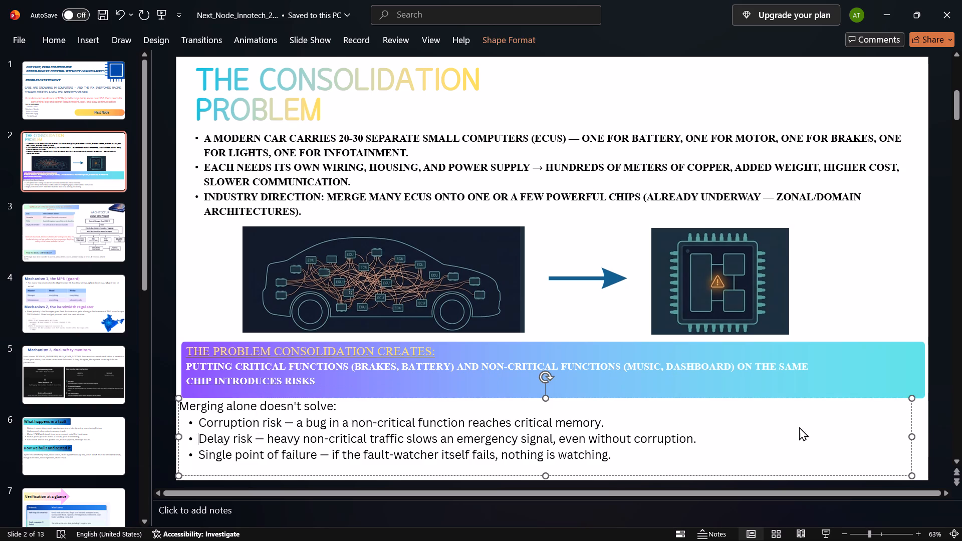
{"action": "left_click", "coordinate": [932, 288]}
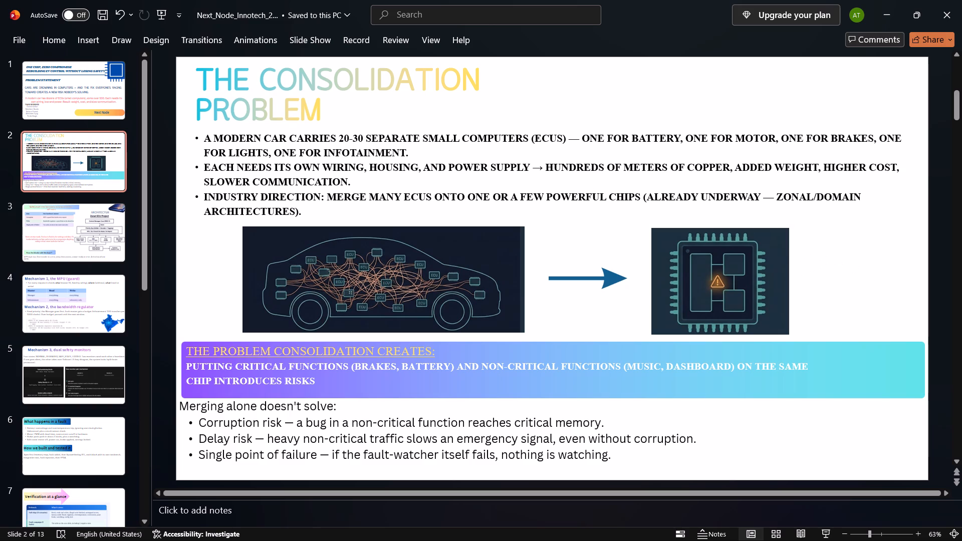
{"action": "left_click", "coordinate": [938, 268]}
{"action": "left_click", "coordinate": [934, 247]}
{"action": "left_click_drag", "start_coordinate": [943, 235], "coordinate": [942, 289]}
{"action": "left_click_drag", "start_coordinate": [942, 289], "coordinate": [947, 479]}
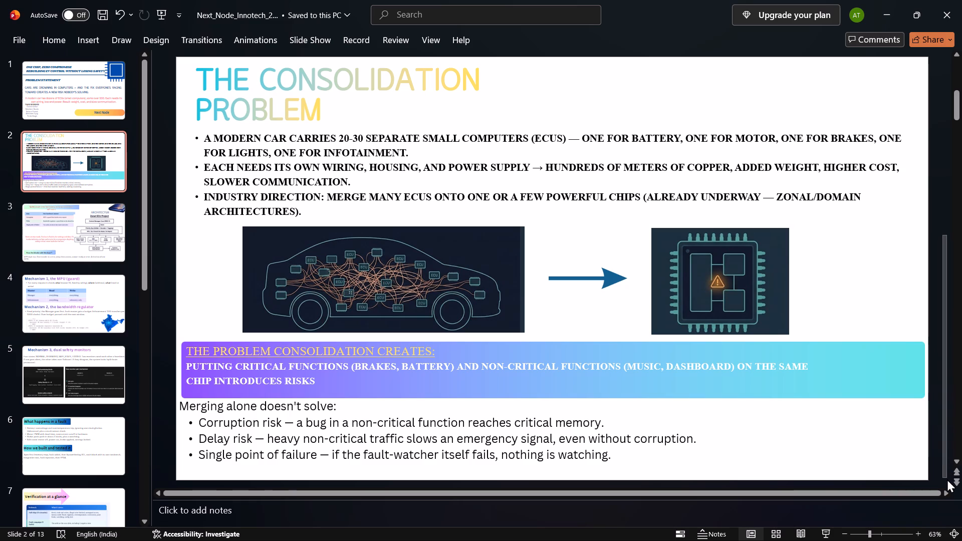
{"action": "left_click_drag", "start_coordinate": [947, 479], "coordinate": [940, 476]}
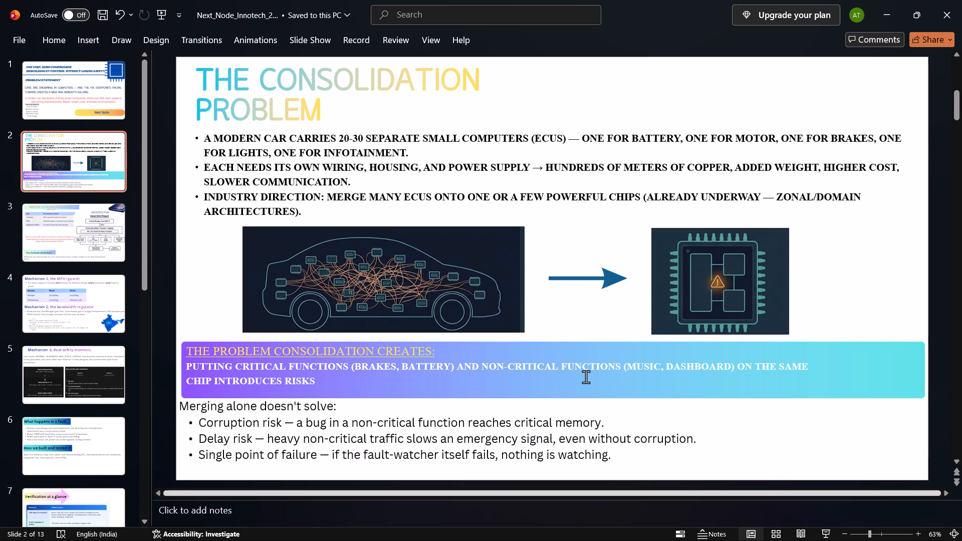
On slide 3, retype the blue heading above the Zonal ECU Project diagram as "ARCHITECTURE".
{"action": "key", "text": "Right"}
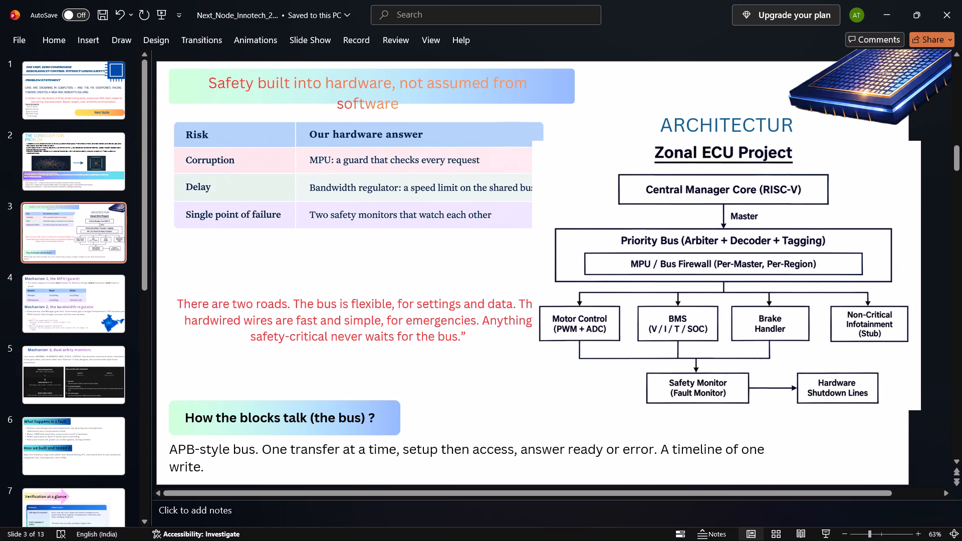
{"action": "double_click", "coordinate": [771, 123]}
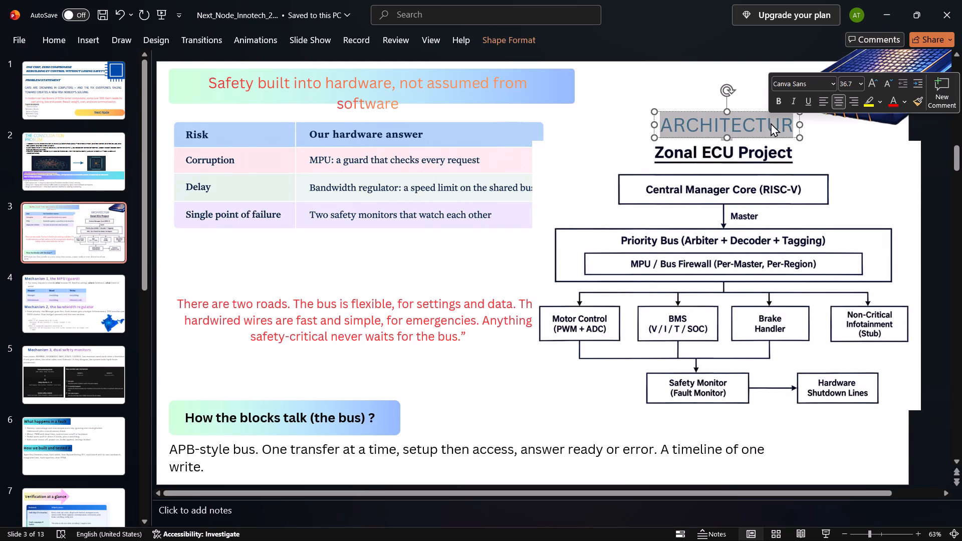
{"action": "left_click", "coordinate": [788, 125]}
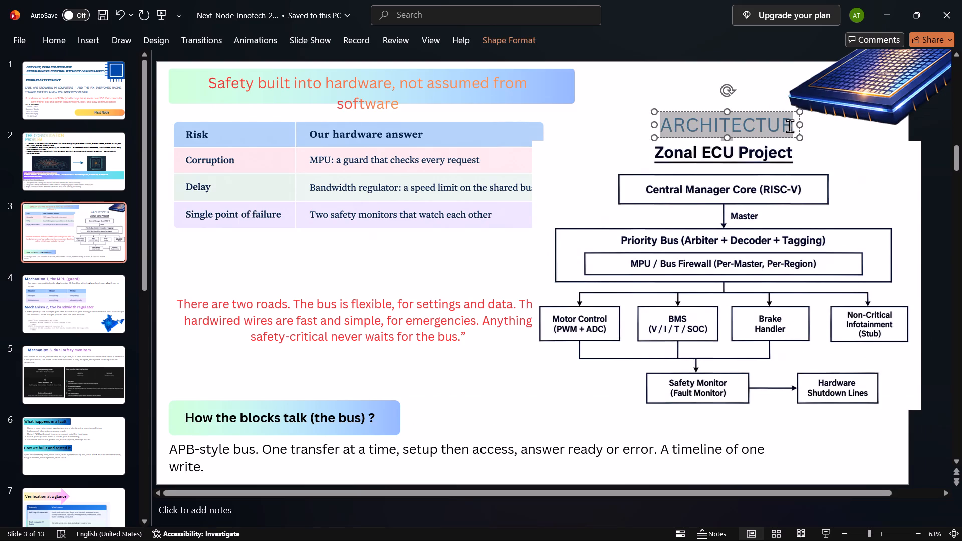
{"action": "left_click", "coordinate": [793, 126]}
{"action": "double_click", "coordinate": [784, 127]}
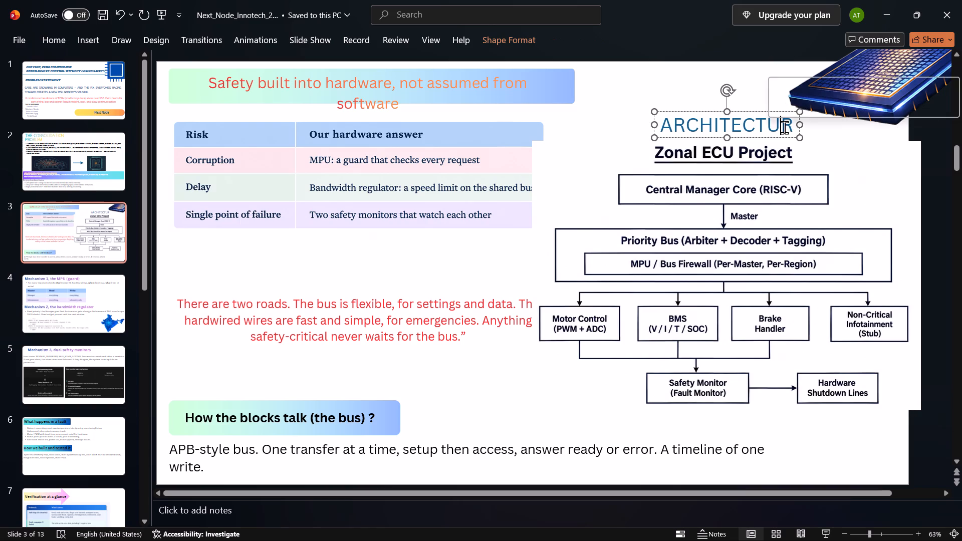
{"action": "left_click", "coordinate": [784, 127]}
{"action": "key", "text": "Right"}
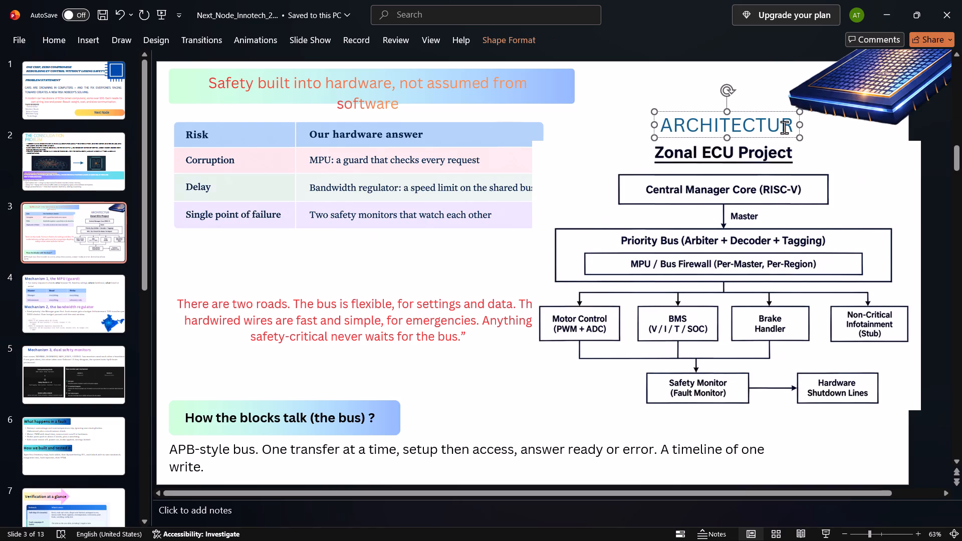
{"action": "key", "text": "Left"}
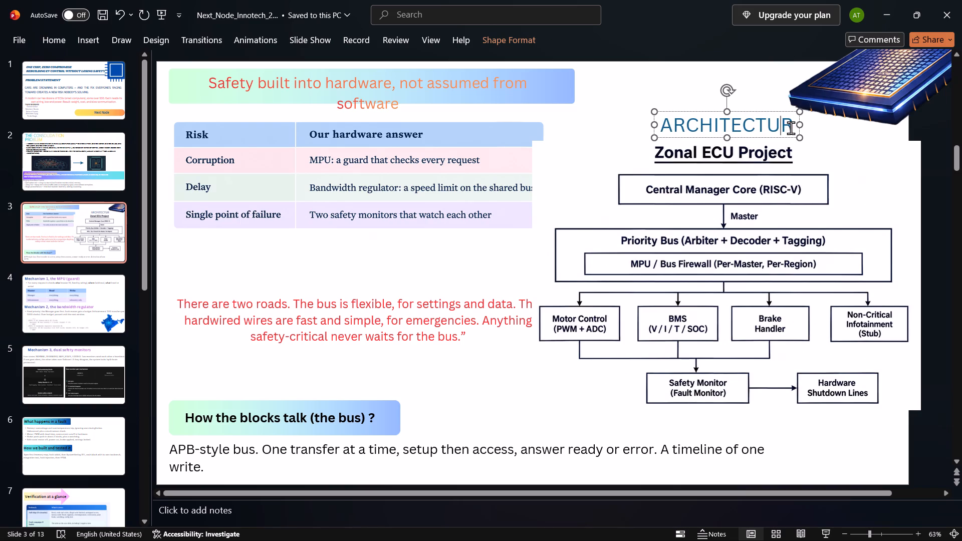
{"action": "left_click", "coordinate": [791, 126]}
{"action": "left_click", "coordinate": [791, 126]}
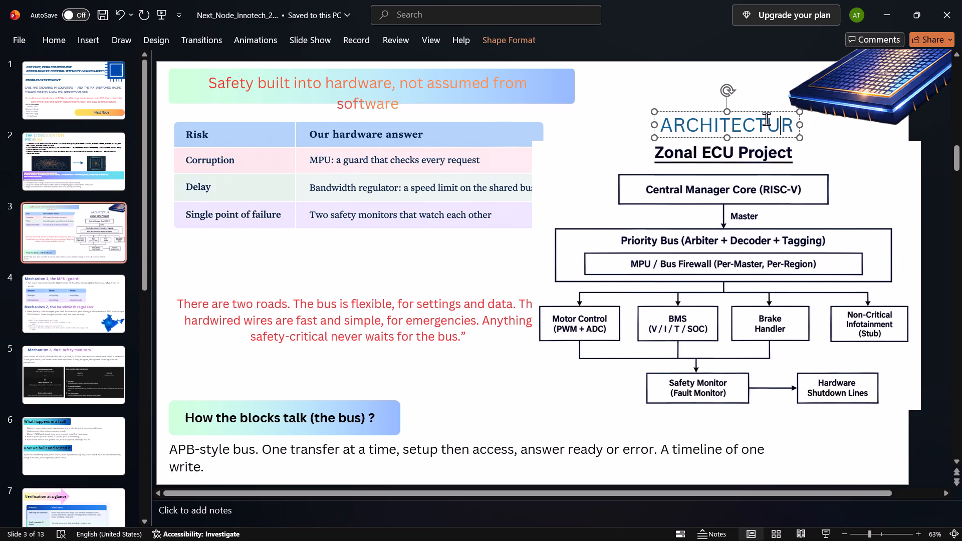
{"action": "left_click", "coordinate": [766, 119]}
{"action": "left_click", "coordinate": [793, 124]}
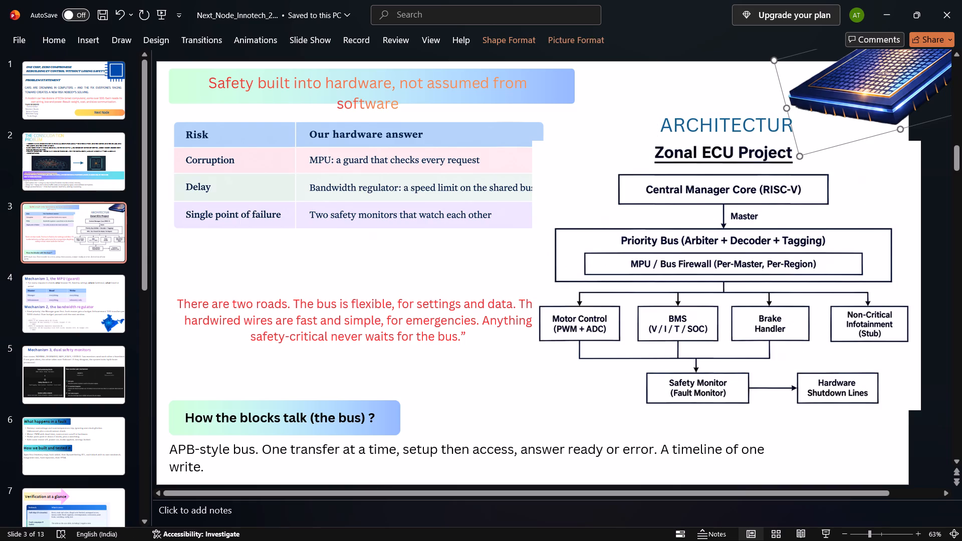
{"action": "double_click", "coordinate": [779, 125]}
{"action": "left_click", "coordinate": [779, 125]}
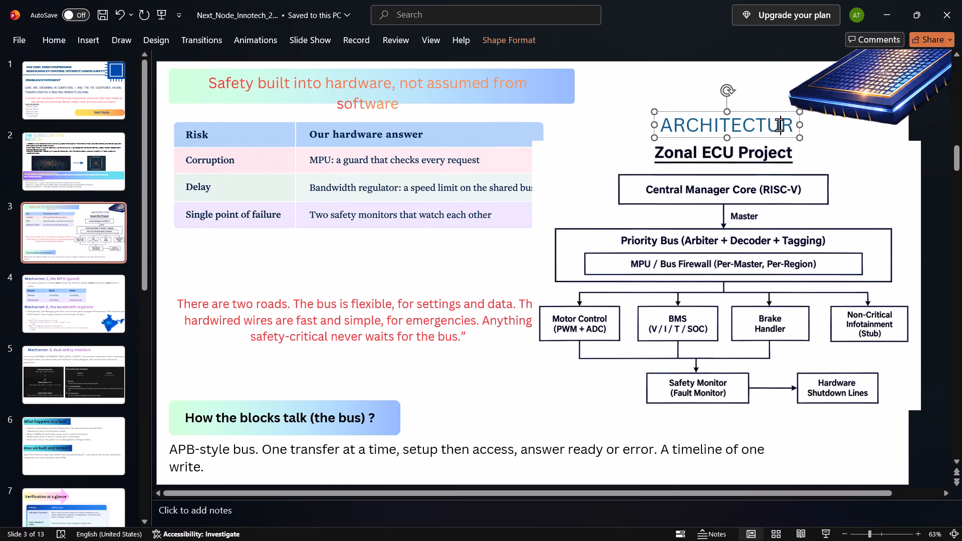
{"action": "key", "text": "Right"}
{"action": "key", "text": "Left"}
{"action": "double_click", "coordinate": [762, 125]}
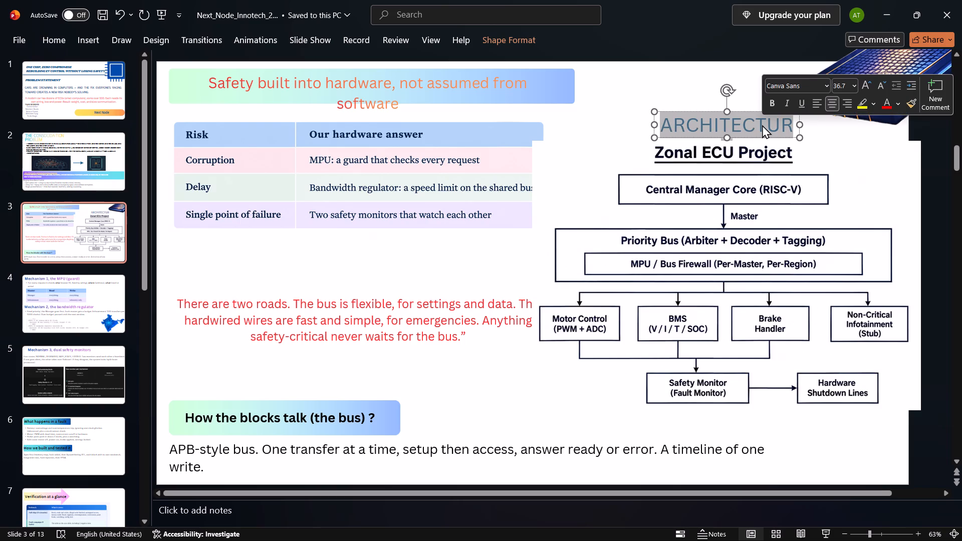
{"action": "type", "text": "AR"}
{"action": "type", "text": "CHITECTURE"}
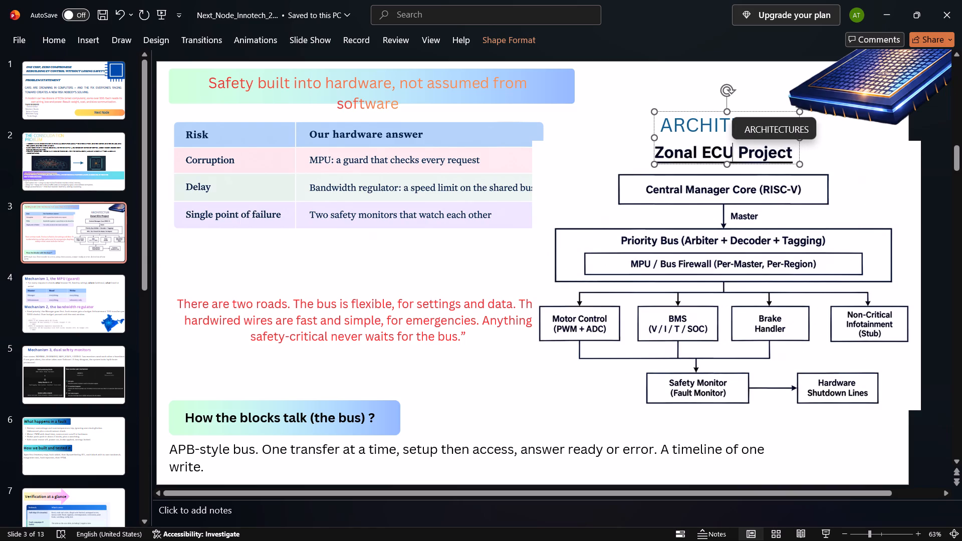
Widen the "ARCHITECTURE" heading's text box slightly so the whole word fits on one line.
{"action": "left_click", "coordinate": [851, 150]}
{"action": "left_click", "coordinate": [787, 124]}
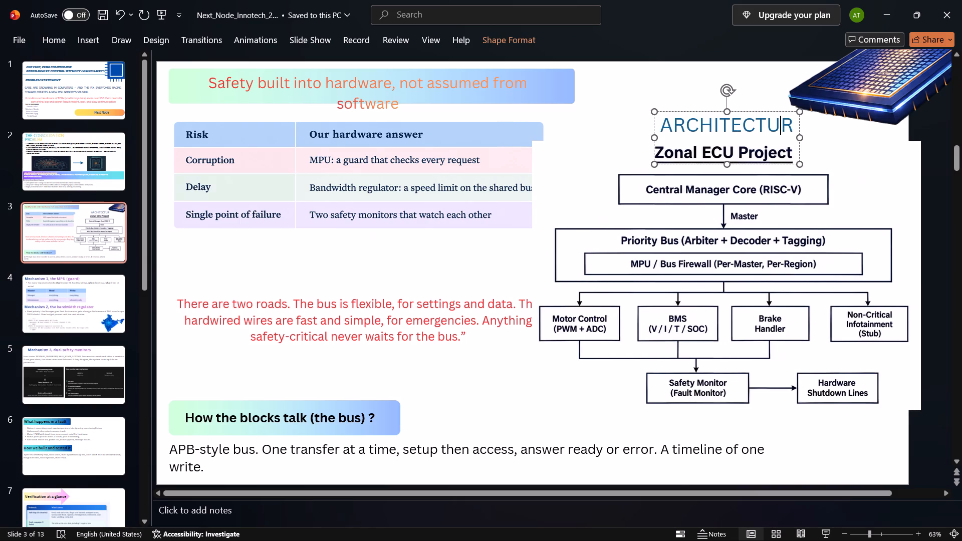
{"action": "left_click_drag", "start_coordinate": [802, 135], "coordinate": [811, 135]}
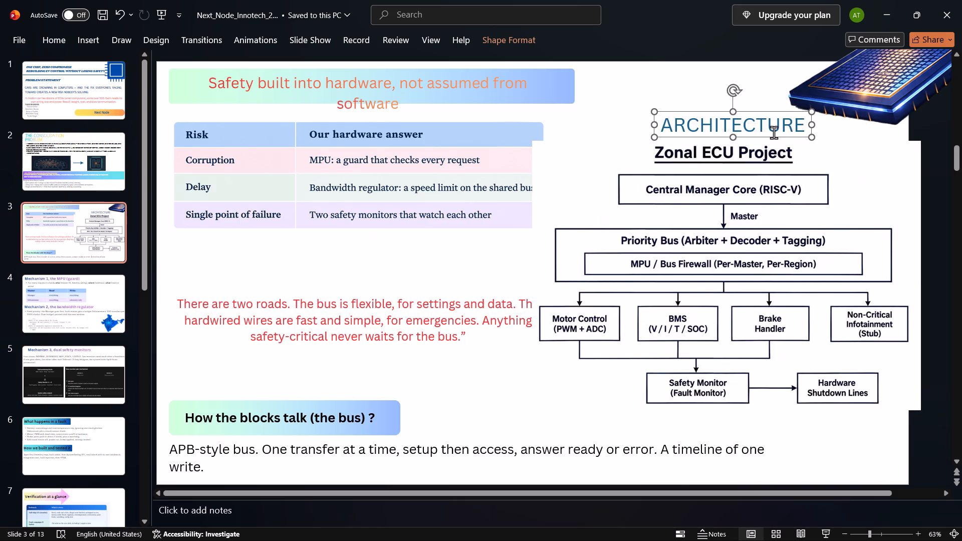
Move the "ARCHITECTURE" heading slightly left so it is centred above the Zonal ECU Project diagram.
{"action": "left_click", "coordinate": [835, 149]}
{"action": "left_click", "coordinate": [777, 126]}
{"action": "left_click_drag", "start_coordinate": [811, 130], "coordinate": [803, 131]}
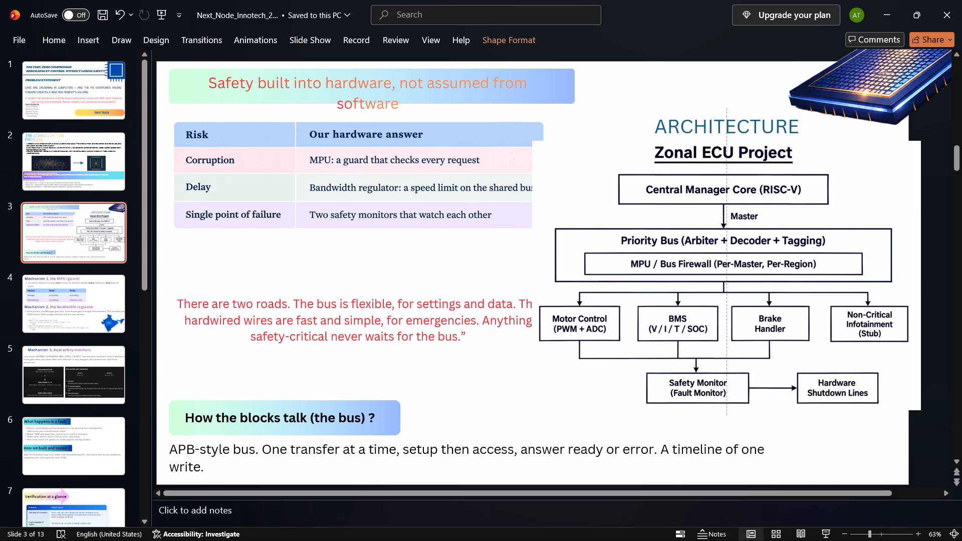
{"action": "left_click_drag", "start_coordinate": [803, 131], "coordinate": [802, 129]}
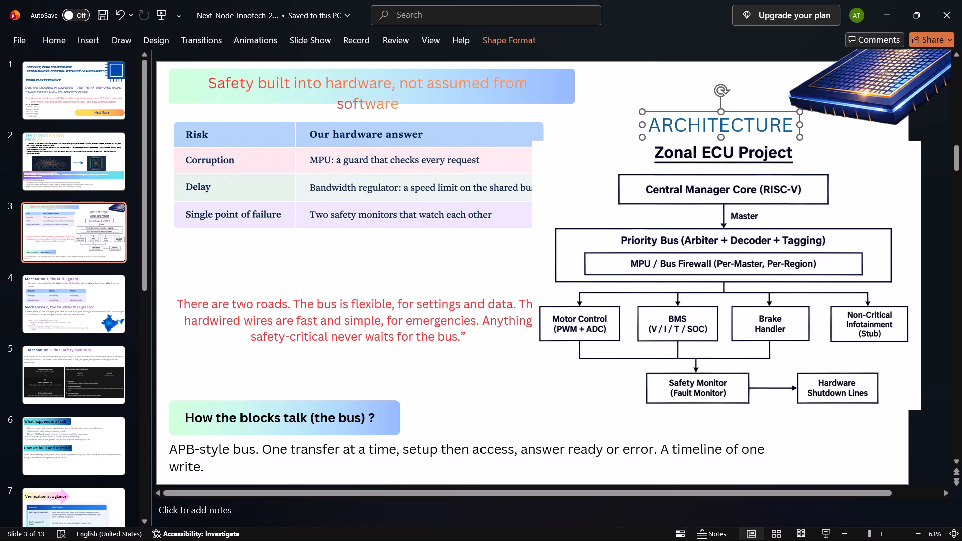
{"action": "left_click_drag", "start_coordinate": [799, 129], "coordinate": [803, 128]}
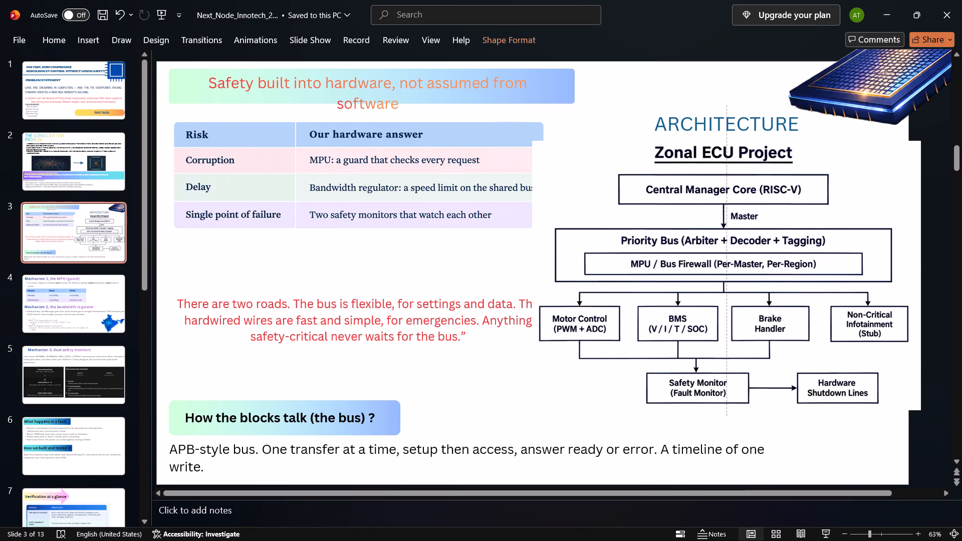
{"action": "left_click_drag", "start_coordinate": [803, 128], "coordinate": [804, 128]}
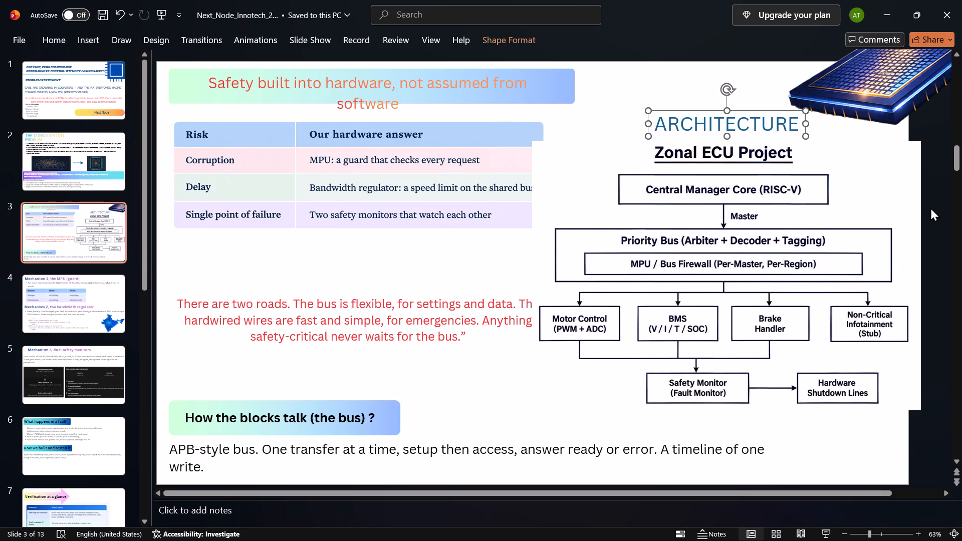
{"action": "left_click", "coordinate": [930, 207]}
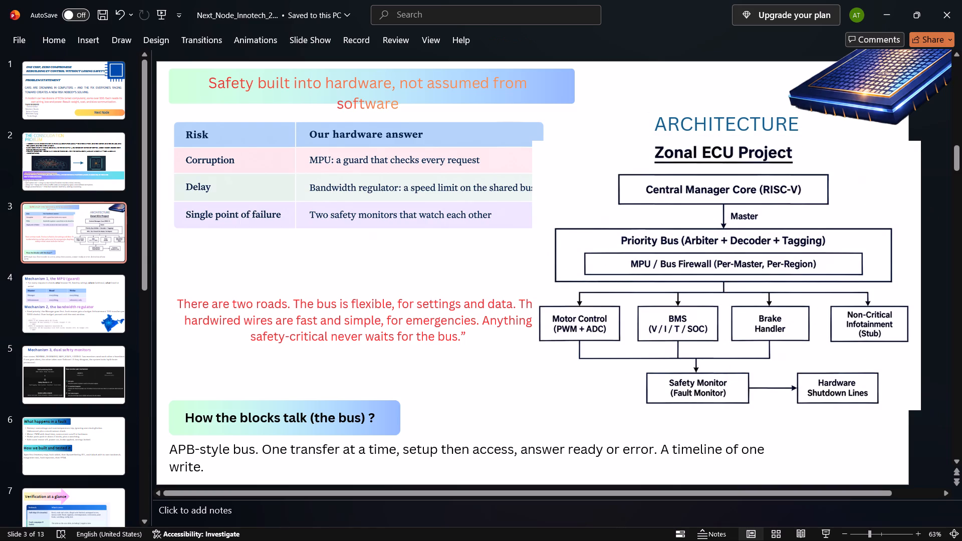
Nudge the Zonal ECU Project diagram left towards the risk table, reducing its overhang past the slide's right edge.
{"action": "left_click", "coordinate": [911, 186]}
{"action": "key", "text": "Left"}
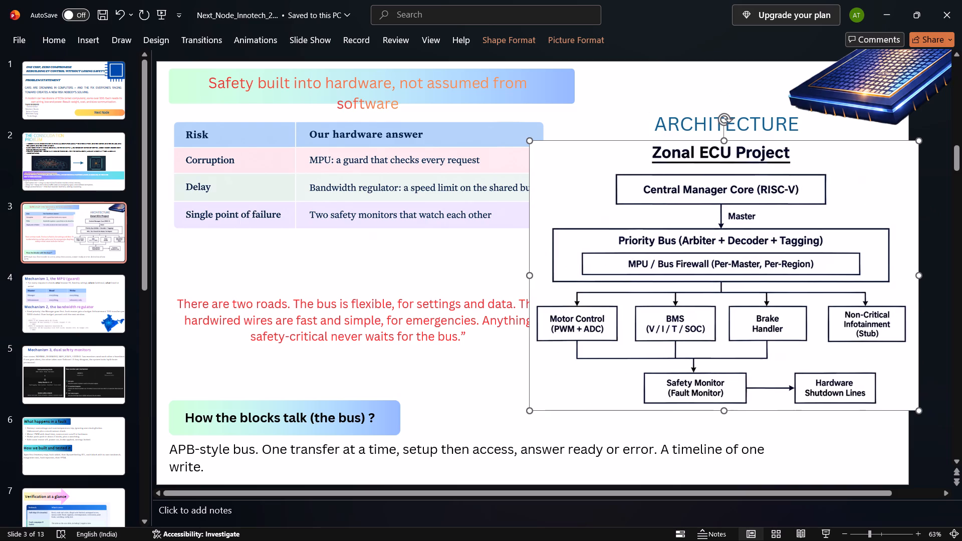
{"action": "key", "text": "Left"}
{"action": "key", "text": "Left"}
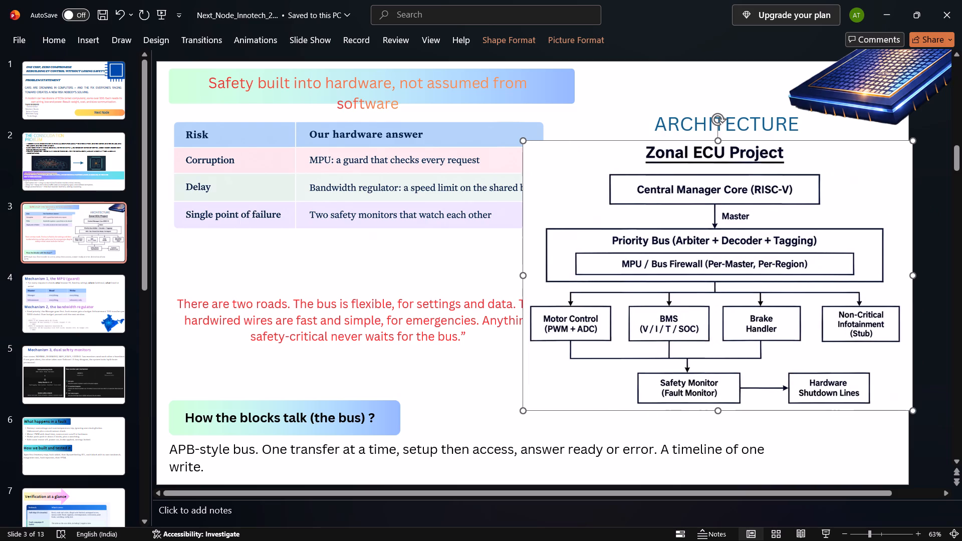
Bring the Risk / Our hardware answer table in front of the overlapping architecture diagram.
{"action": "left_click", "coordinate": [506, 135]}
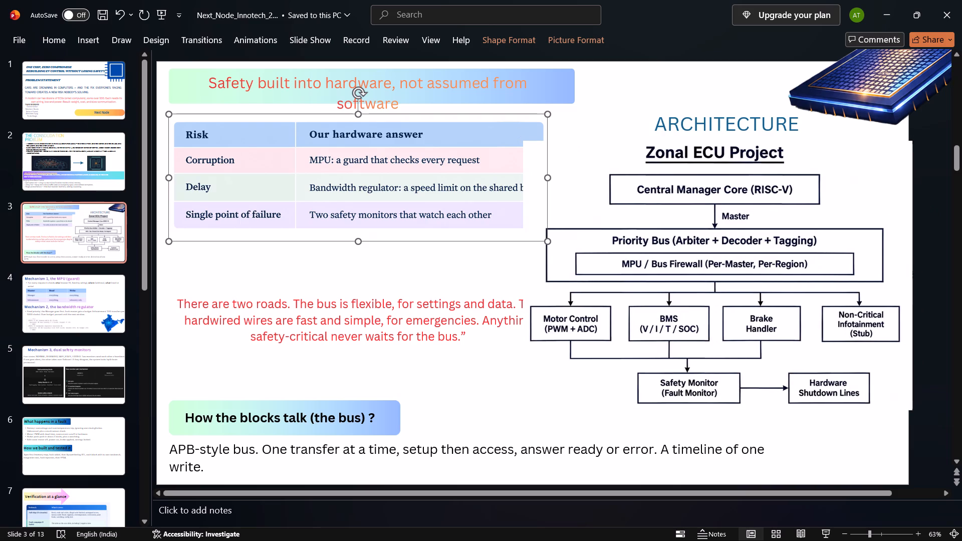
{"action": "right_click", "coordinate": [506, 135]}
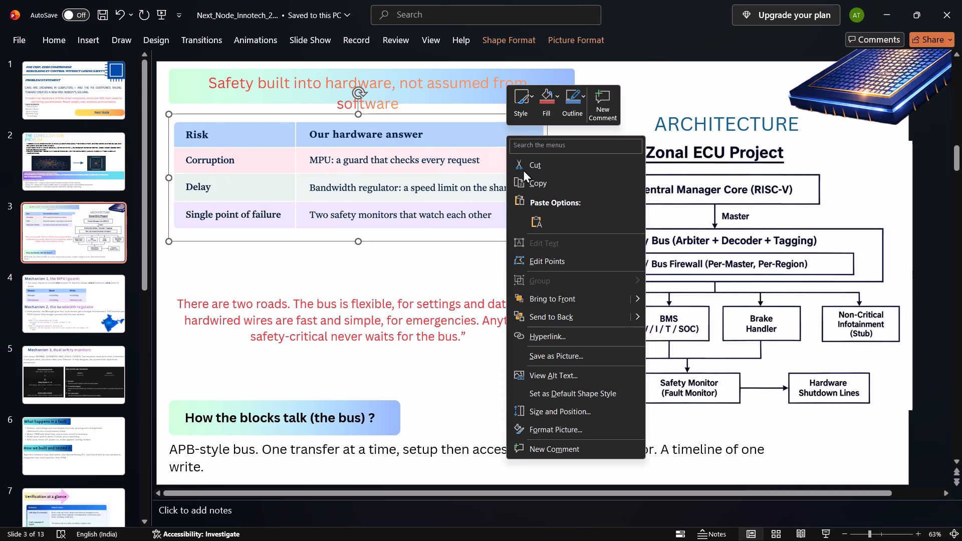
{"action": "left_click", "coordinate": [573, 302]}
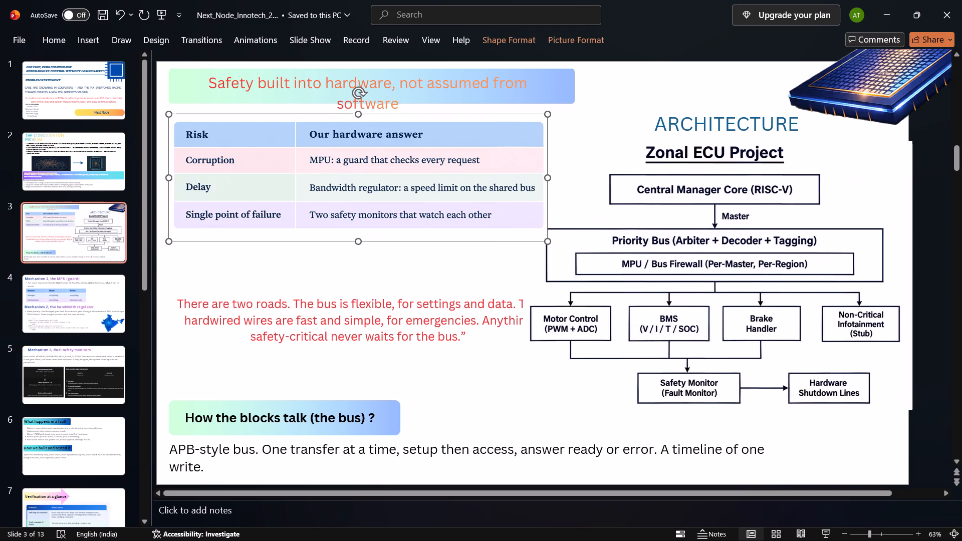
Send the Zonal ECU Project diagram to the back, behind the red "There are two roads" text.
{"action": "left_click", "coordinate": [589, 302]}
{"action": "right_click", "coordinate": [589, 302]}
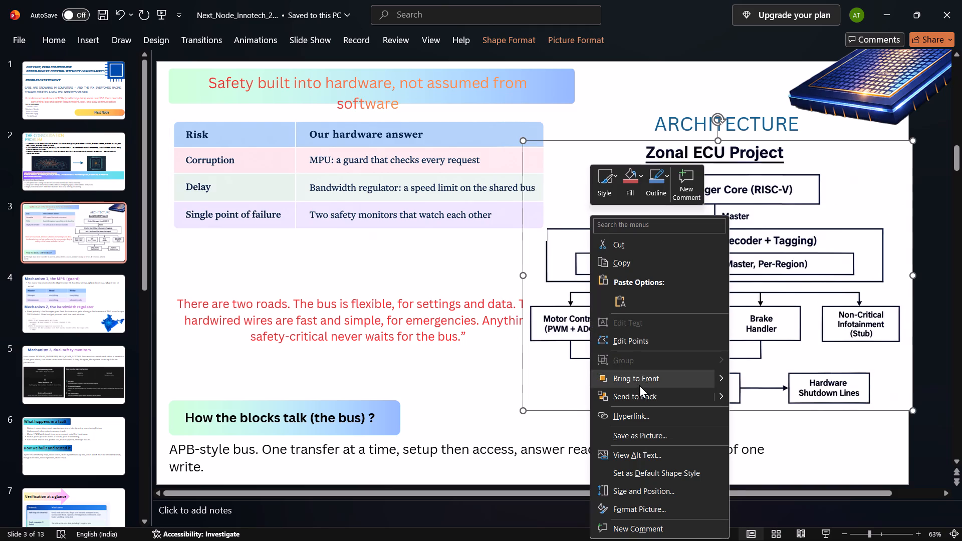
{"action": "left_click", "coordinate": [646, 391]}
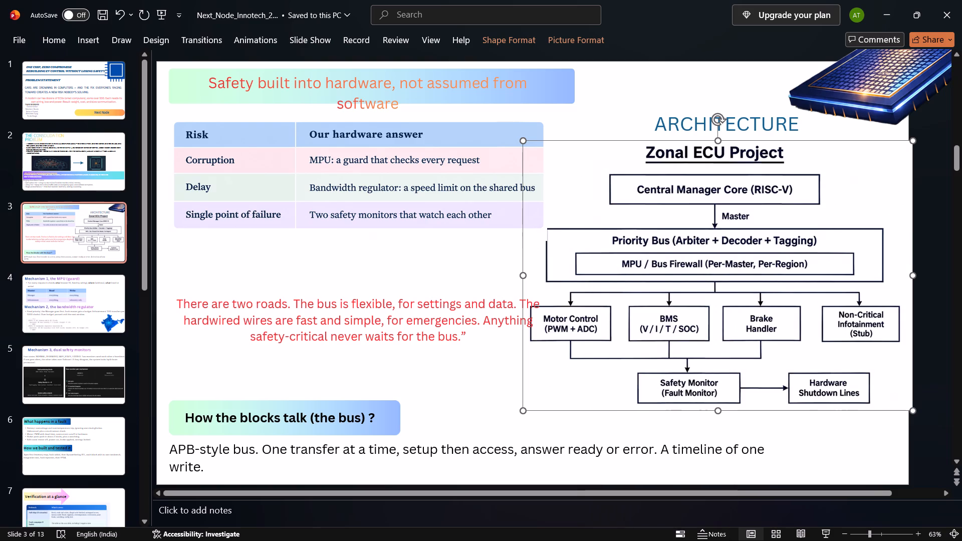
Narrow the Zonal ECU Project diagram from its right side so it ends at the slide's edge.
{"action": "left_click", "coordinate": [911, 278]}
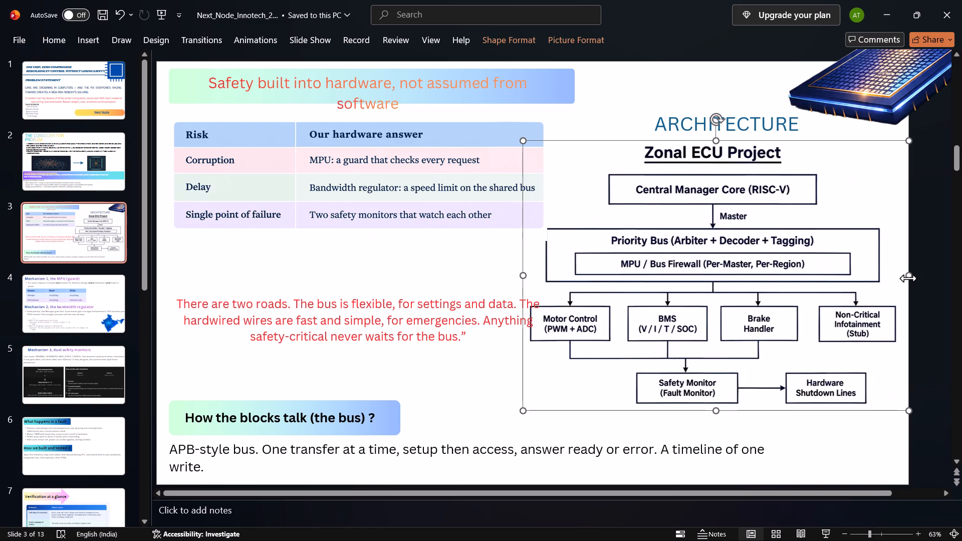
Narrow the Zonal ECU Project diagram slightly more and nudge it right to the slide's edge, away from the risk table.
{"action": "left_click_drag", "start_coordinate": [907, 275], "coordinate": [904, 276]}
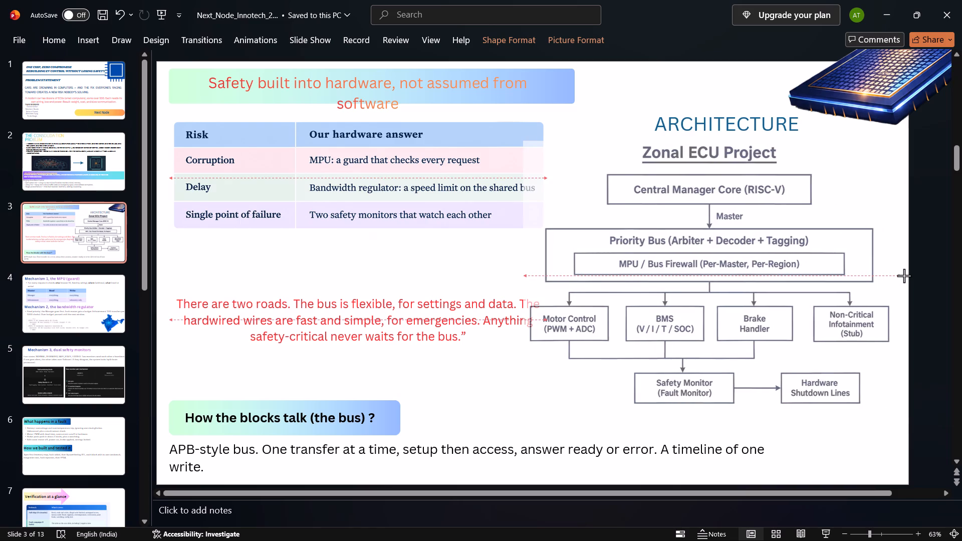
{"action": "left_click_drag", "start_coordinate": [904, 276], "coordinate": [897, 277]}
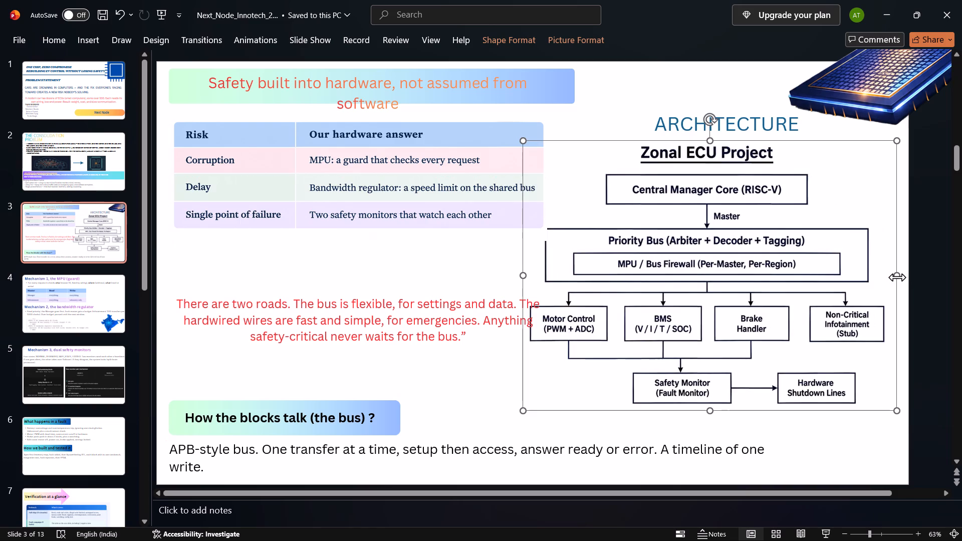
{"action": "left_click", "coordinate": [856, 275]}
{"action": "key", "text": "Right"}
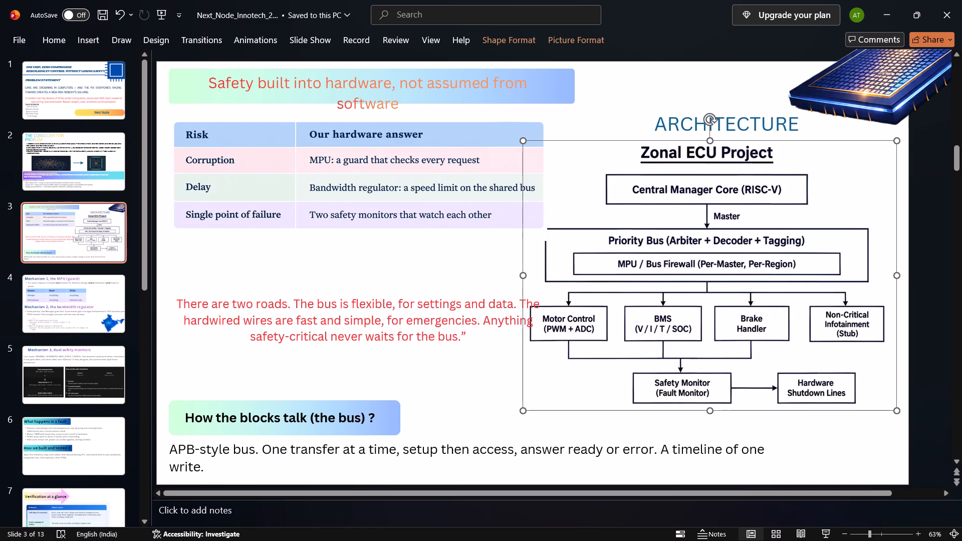
{"action": "key", "text": "Right"}
{"action": "key", "text": "Right"}
{"action": "key", "text": "Right"}
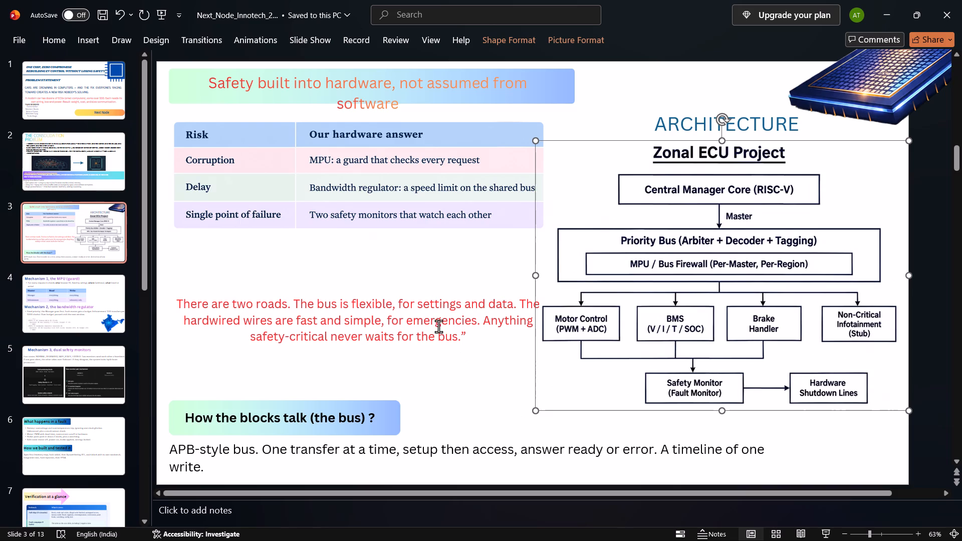
Nudge the red "There are two roads" text box left, away from the diagram's Motor Control block.
{"action": "left_click", "coordinate": [463, 322]}
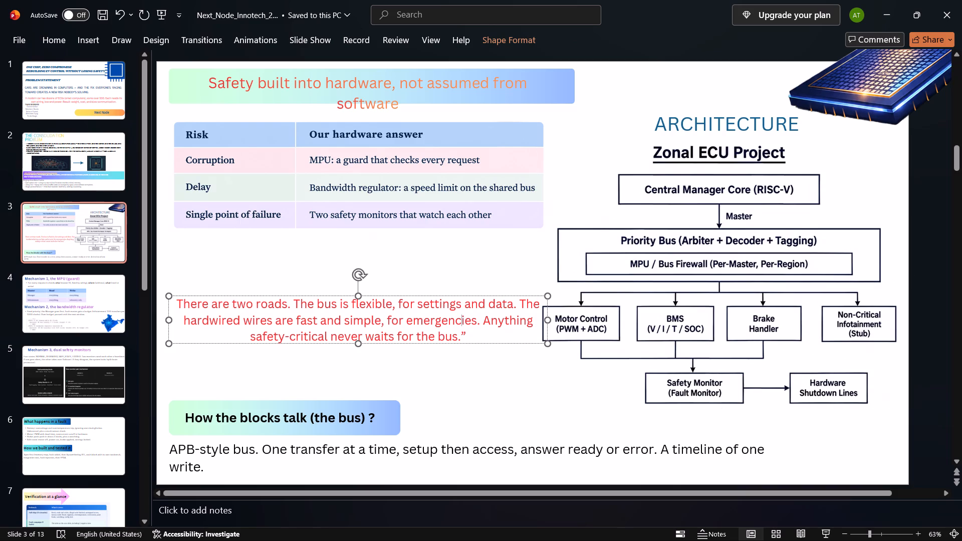
{"action": "left_click", "coordinate": [503, 346]}
{"action": "key", "text": "Left"}
{"action": "key", "text": "Left"}
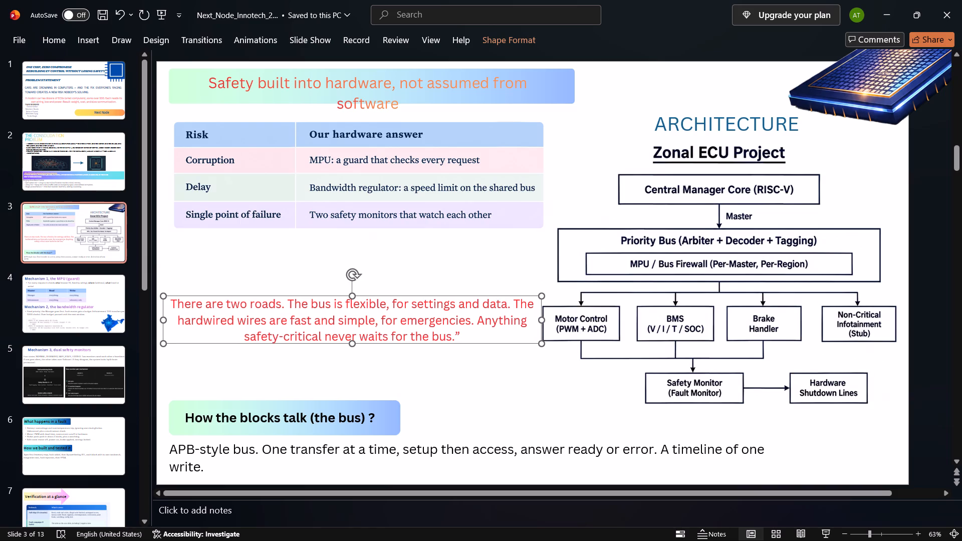
{"action": "key", "text": "Left"}
{"action": "key", "text": "Right"}
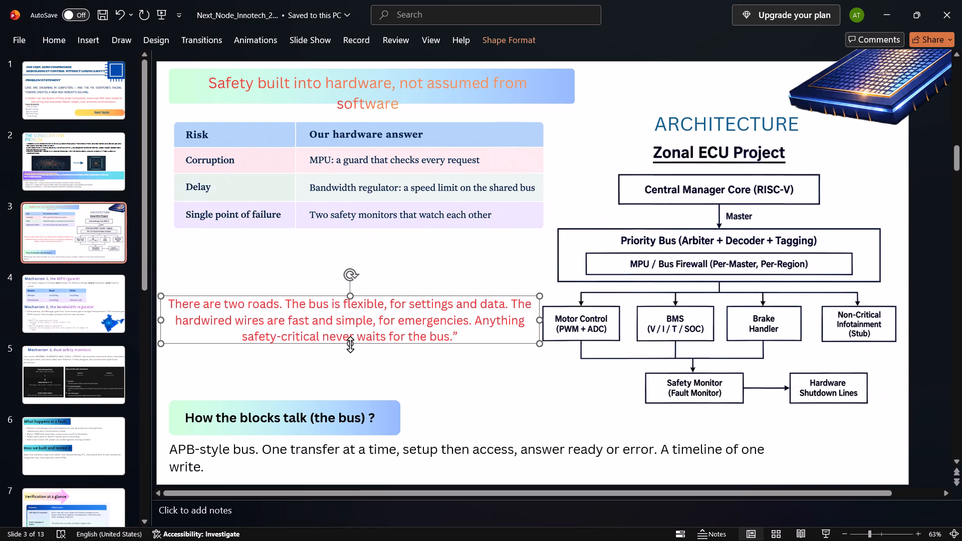
Narrow the red text box from its right side so its first line ends at "settings and data.".
{"action": "left_click_drag", "start_coordinate": [351, 344], "coordinate": [352, 361]}
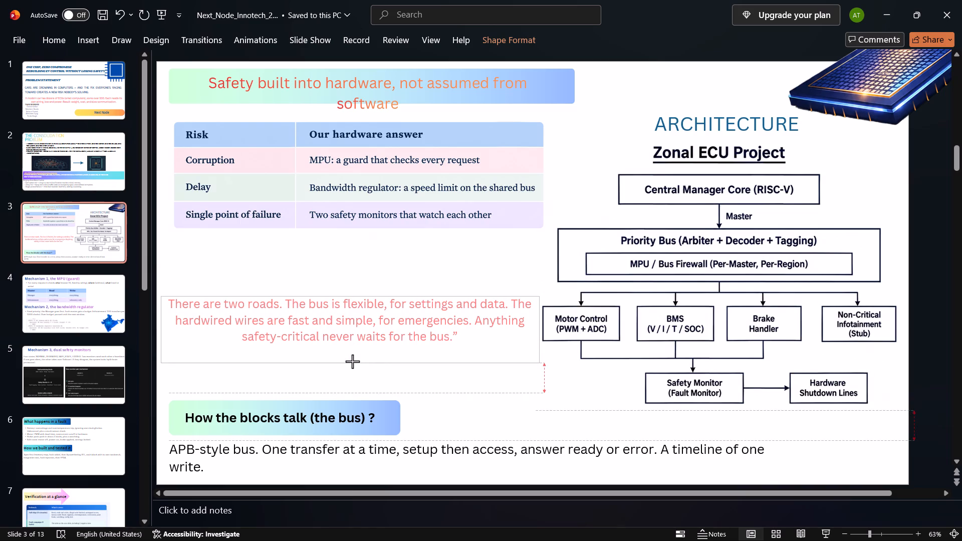
{"action": "left_click_drag", "start_coordinate": [352, 361], "coordinate": [352, 352]}
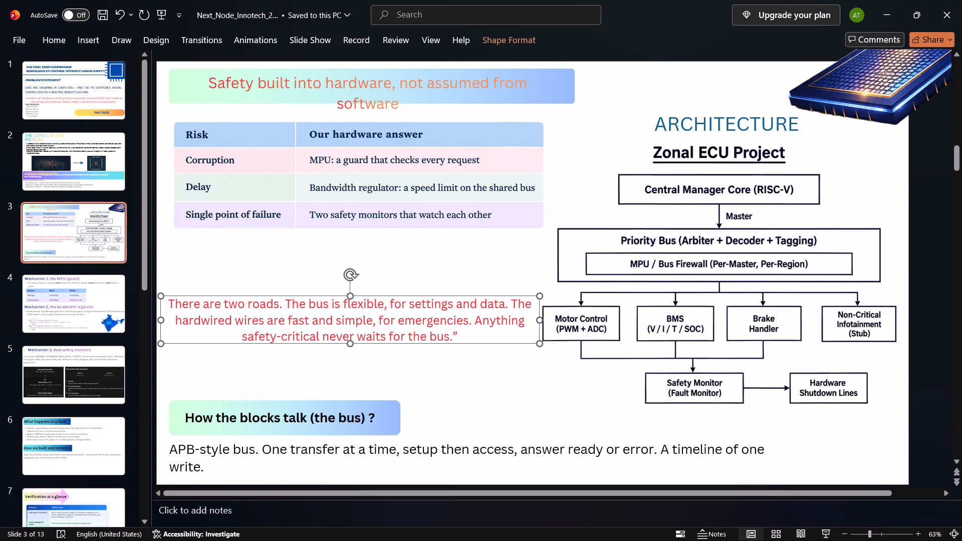
{"action": "left_click_drag", "start_coordinate": [539, 323], "coordinate": [533, 322]}
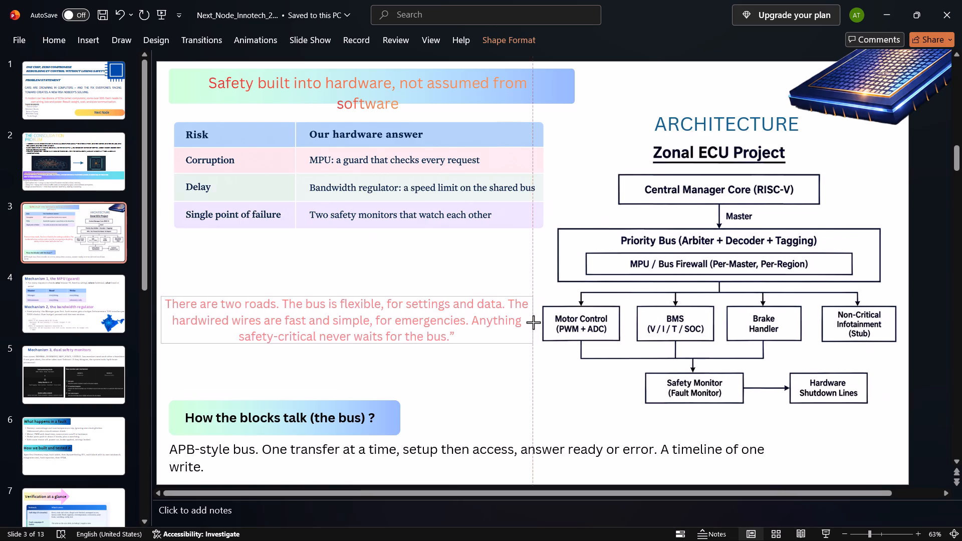
{"action": "left_click_drag", "start_coordinate": [533, 322], "coordinate": [516, 322]}
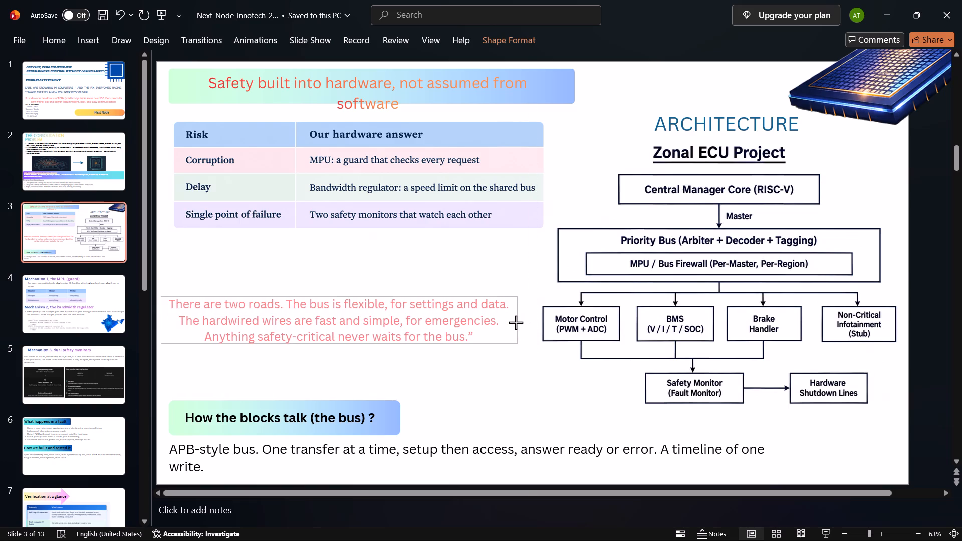
{"action": "left_click_drag", "start_coordinate": [516, 322], "coordinate": [517, 322]}
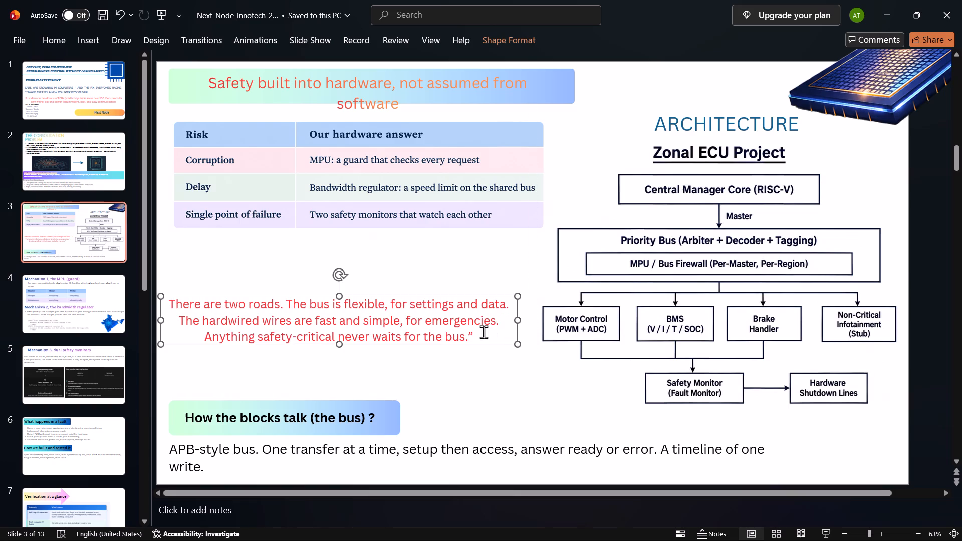
Delete the stray closing quotation mark after "never waits for the bus." in the red text.
{"action": "left_click", "coordinate": [484, 333]}
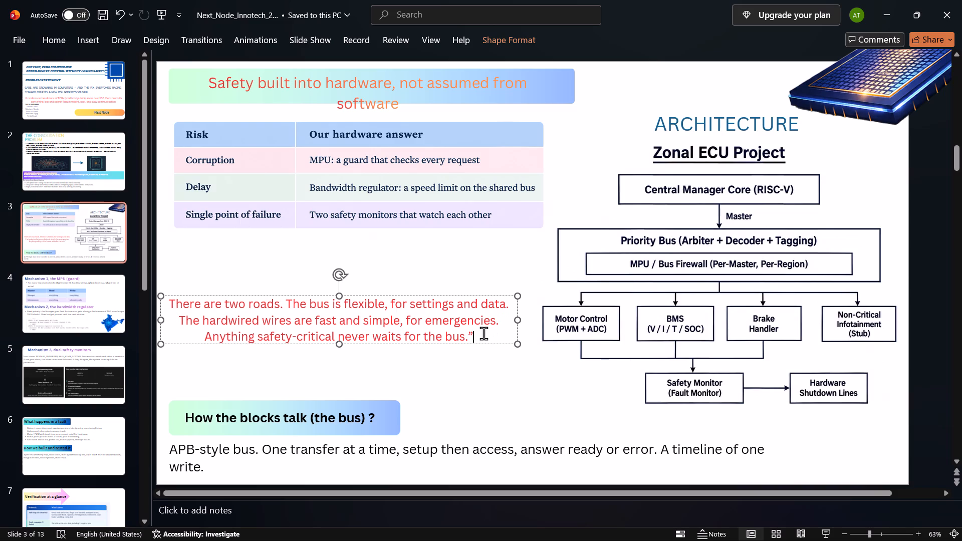
{"action": "key", "text": "BackSpace"}
{"action": "left_click", "coordinate": [499, 375]}
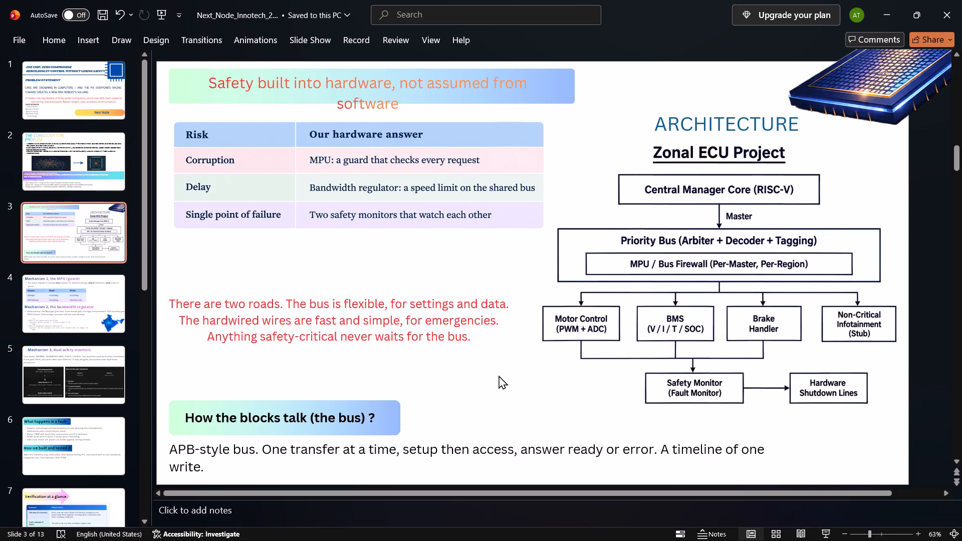
{"action": "left_click", "coordinate": [504, 381]}
Run the slide show and review slides 1 to 3, ending back in editing view on slide 3.
{"action": "left_click", "coordinate": [829, 532]}
{"action": "key", "text": "Left"}
{"action": "key", "text": "Left"}
{"action": "key", "text": "Left"}
{"action": "key", "text": "Left"}
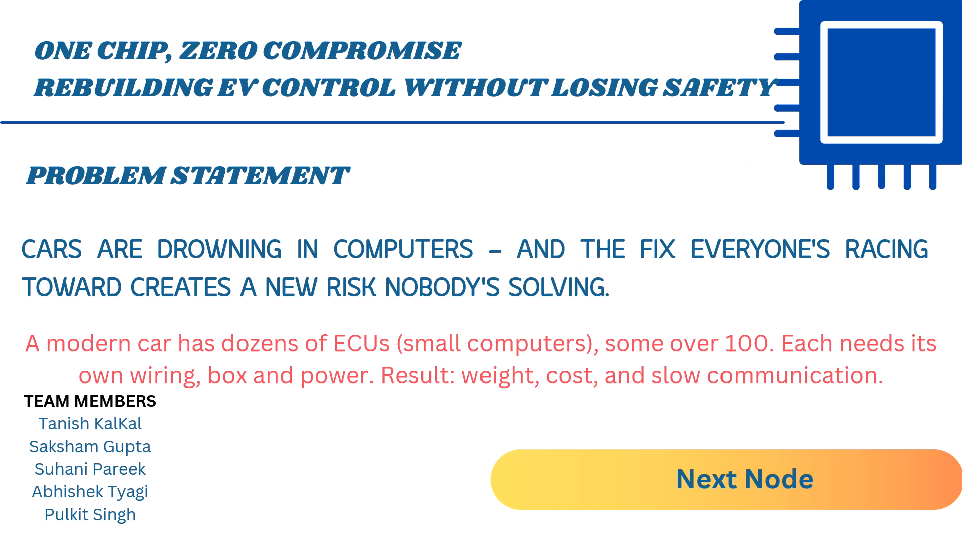
{"action": "key", "text": "Right"}
{"action": "key", "text": "Right"}
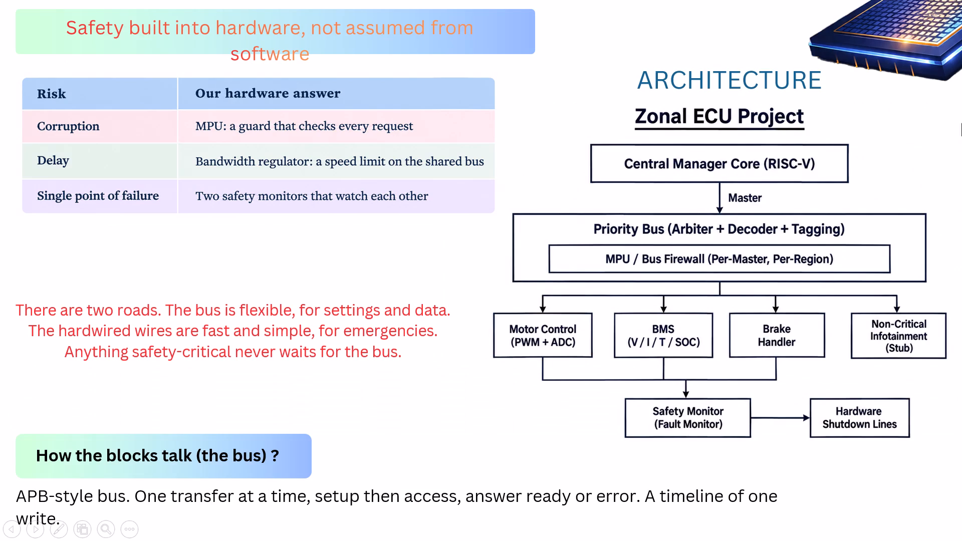
{"action": "key", "text": "Escape"}
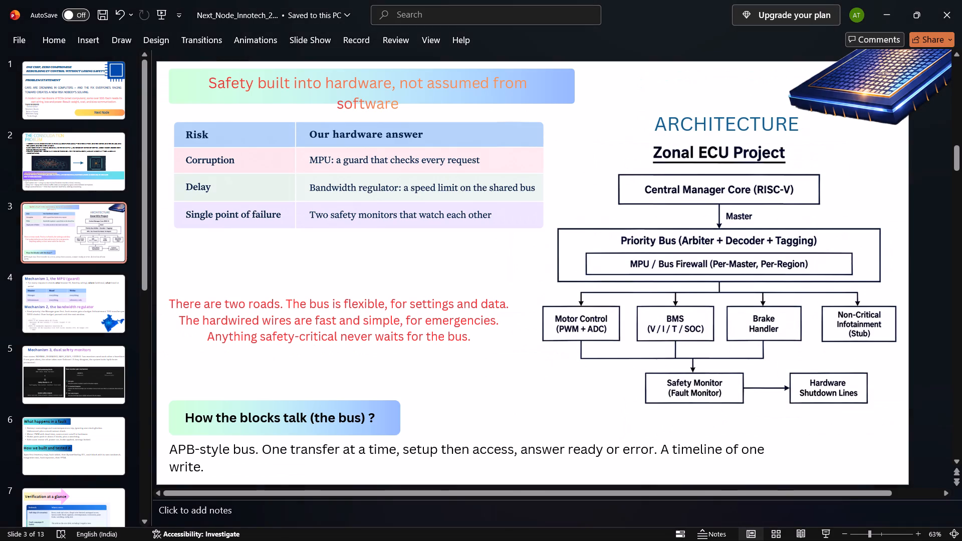
Nudge the chip picture in slide 3's upper-right corner down until its top edge sits within the slide.
{"action": "left_click", "coordinate": [874, 71]}
{"action": "key", "text": "Down"}
{"action": "key", "text": "Down"}
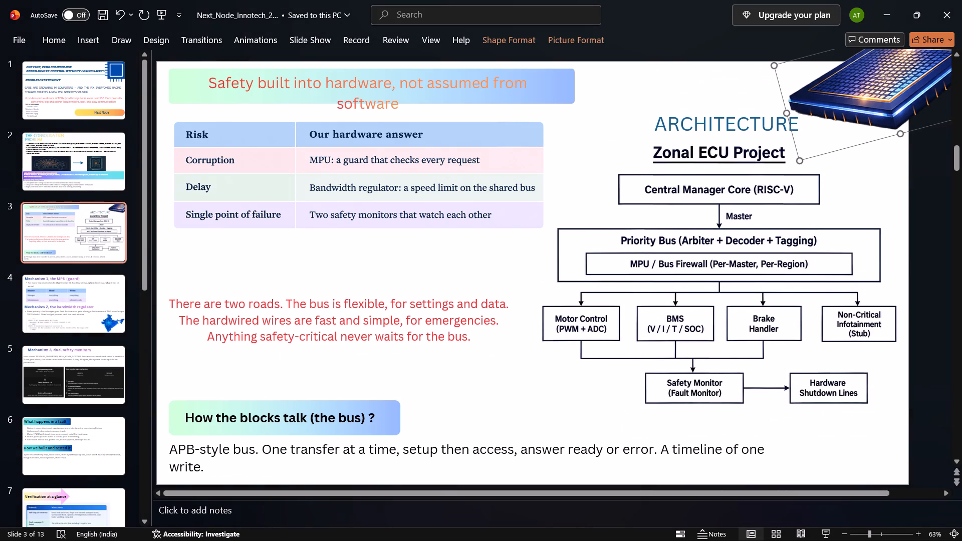
{"action": "key", "text": "Down"}
{"action": "key", "text": "Left"}
{"action": "key", "text": "Left"}
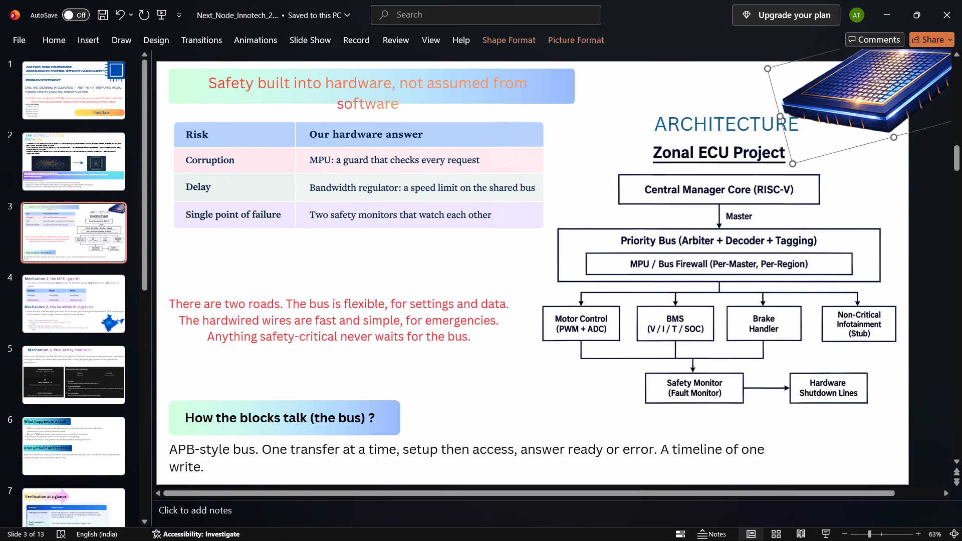
{"action": "key", "text": "Down"}
{"action": "key", "text": "Down"}
{"action": "key", "text": "Down"}
{"action": "key", "text": "Down"}
{"action": "key", "text": "Down"}
{"action": "key", "text": "Down"}
{"action": "key", "text": "Down"}
{"action": "key", "text": "Down"}
{"action": "key", "text": "Down"}
{"action": "key", "text": "Down"}
{"action": "key", "text": "Down"}
{"action": "key", "text": "Down"}
{"action": "key", "text": "Down"}
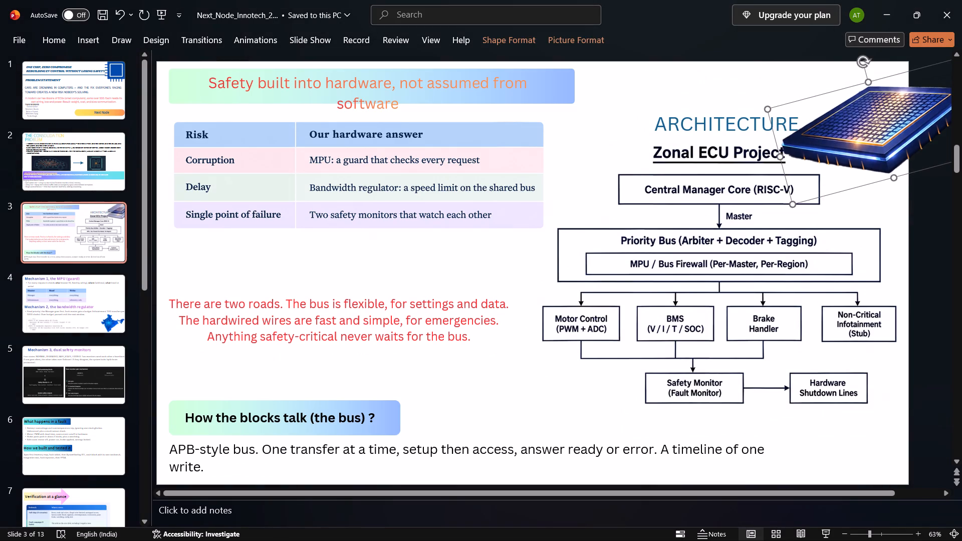
{"action": "key", "text": "Right"}
{"action": "key", "text": "Right"}
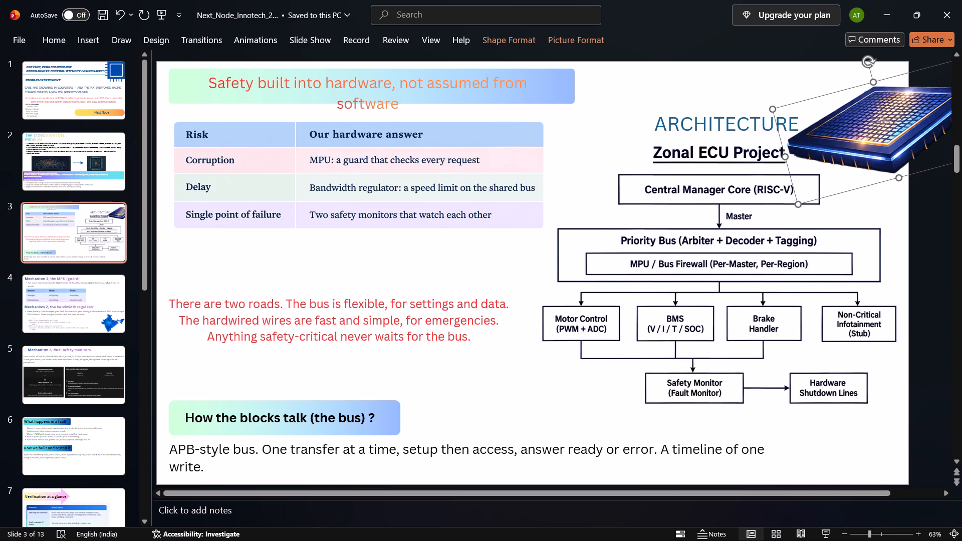
Move the chip picture left over the ARCHITECTURE heading and shrink it from its upper-right corner.
{"action": "left_click_drag", "start_coordinate": [908, 97], "coordinate": [844, 92]}
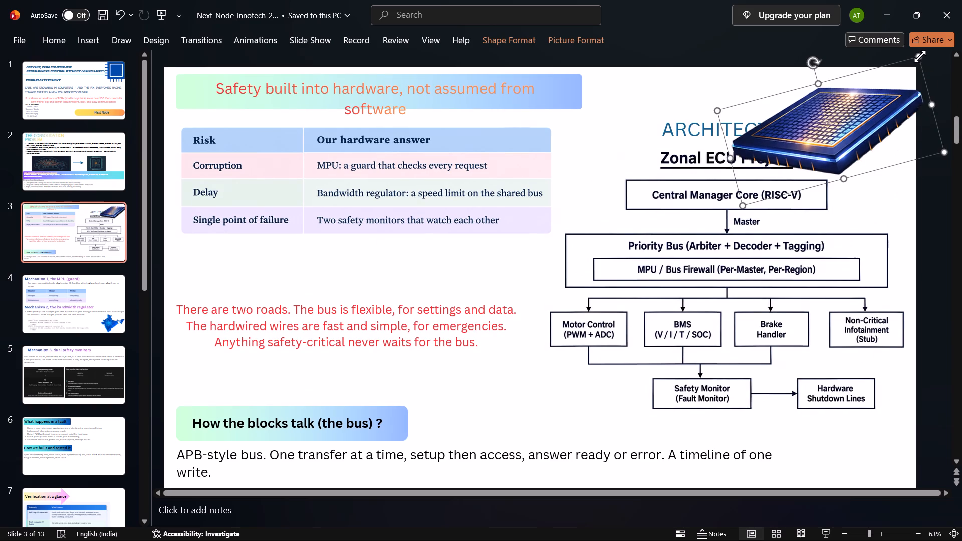
{"action": "left_click_drag", "start_coordinate": [915, 57], "coordinate": [906, 70]}
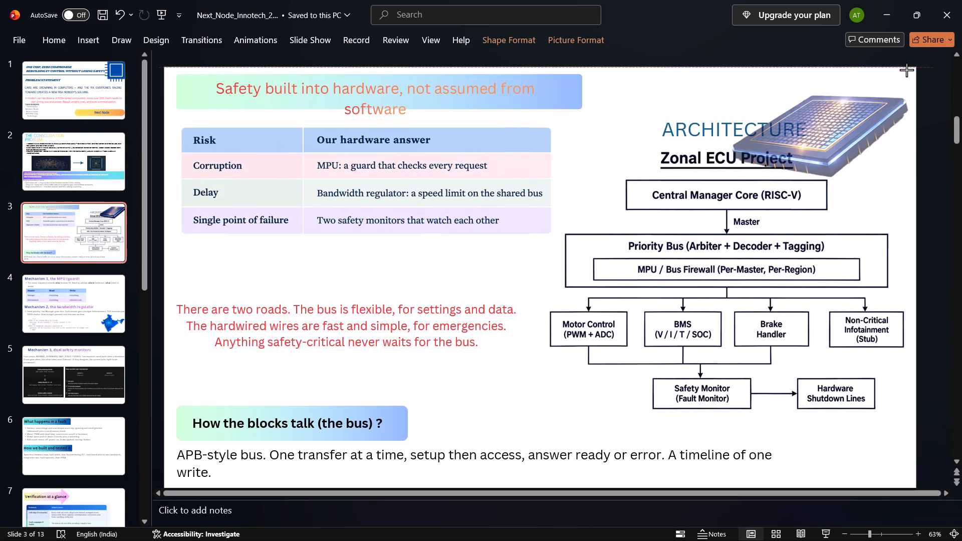
{"action": "left_click_drag", "start_coordinate": [906, 70], "coordinate": [896, 71]}
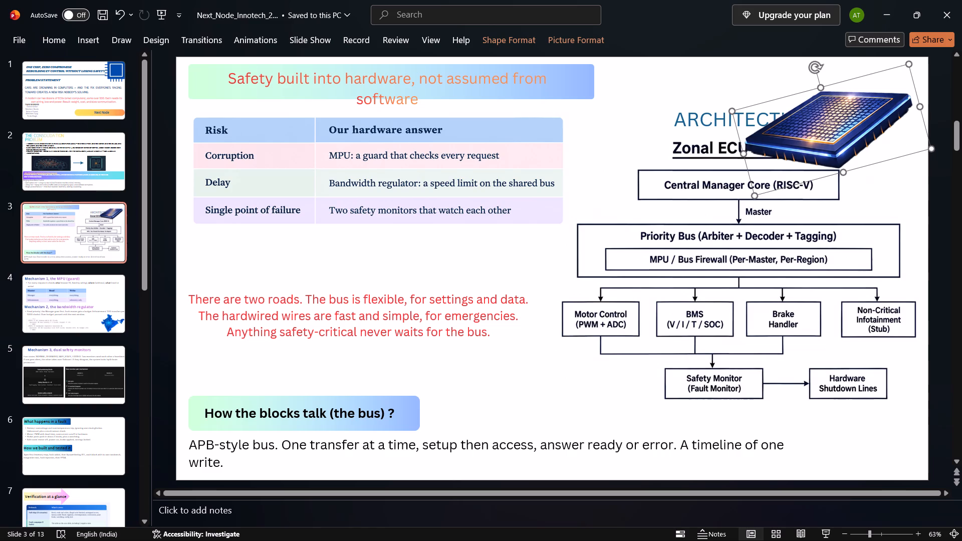
Move the reduced chip picture back toward the slide's right edge, beside the ARCHITECTURE heading.
{"action": "left_click_drag", "start_coordinate": [869, 98], "coordinate": [893, 90]}
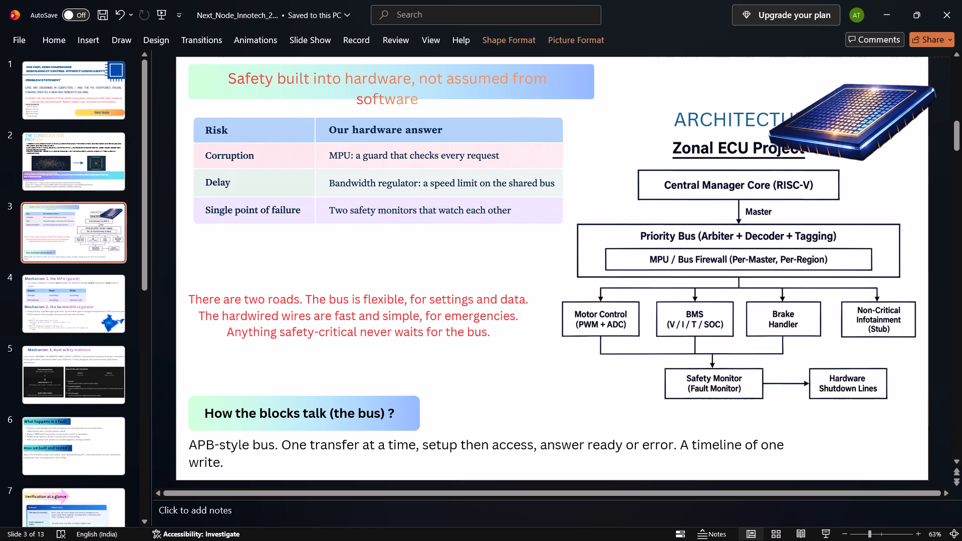
{"action": "left_click_drag", "start_coordinate": [893, 90], "coordinate": [910, 84]}
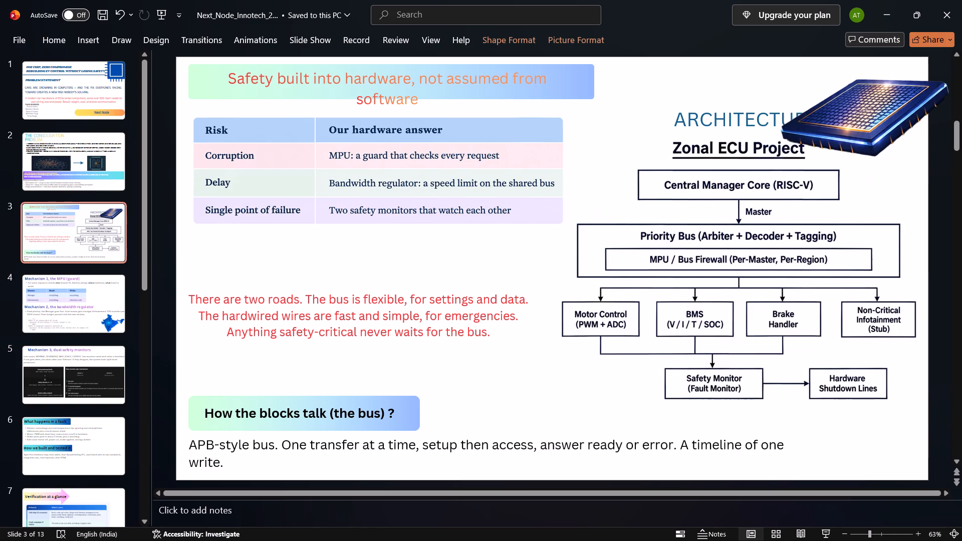
{"action": "left_click_drag", "start_coordinate": [910, 84], "coordinate": [931, 96]}
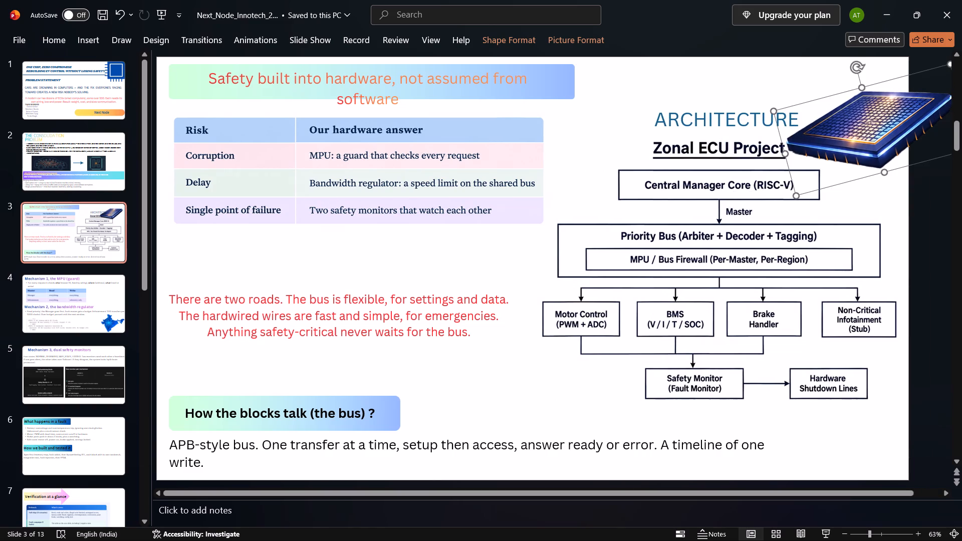
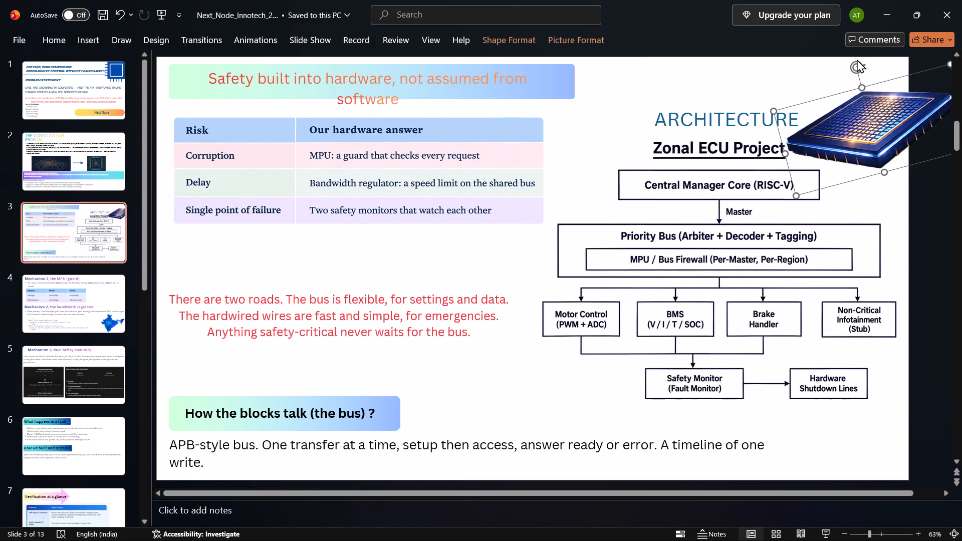
Rotate the chip picture beside the ARCHITECTURE heading very slightly to fine-tune its tilt.
{"action": "left_click_drag", "start_coordinate": [857, 70], "coordinate": [853, 81]}
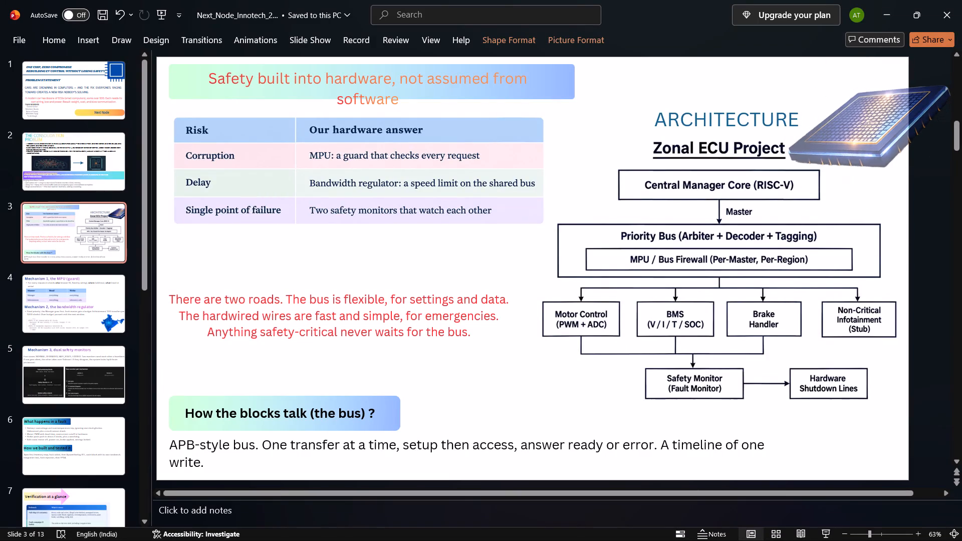
{"action": "left_click_drag", "start_coordinate": [853, 81], "coordinate": [856, 86]}
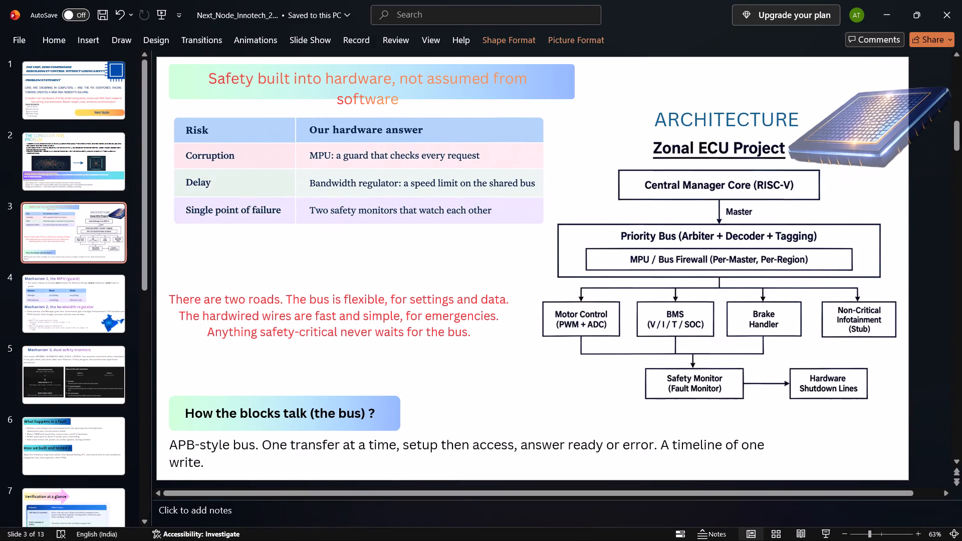
{"action": "left_click_drag", "start_coordinate": [856, 86], "coordinate": [857, 82]}
Move the chip picture left so it sits fully inside the slide's right edge, over the end of the ARCHITECTURE heading.
{"action": "left_click_drag", "start_coordinate": [881, 127], "coordinate": [880, 127]}
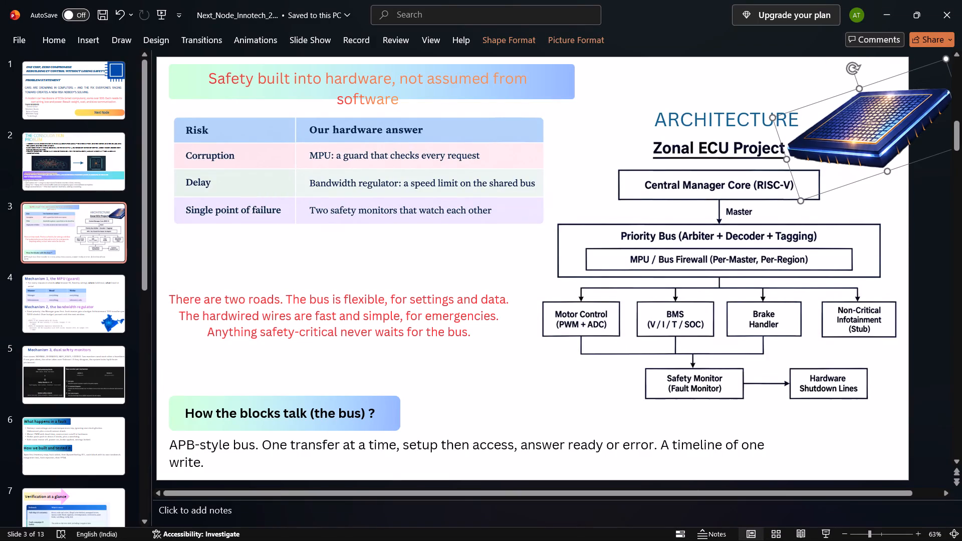
{"action": "left_click_drag", "start_coordinate": [880, 127], "coordinate": [879, 120]}
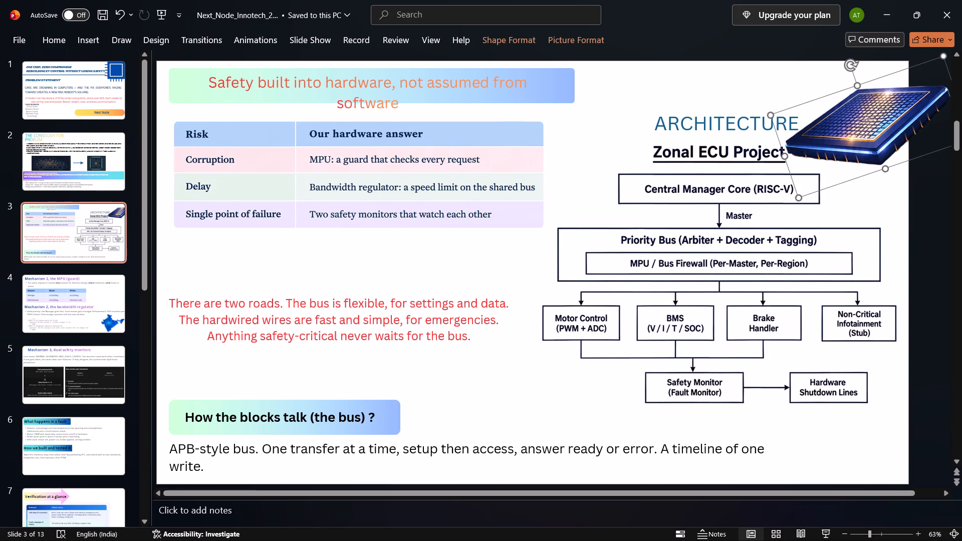
{"action": "left_click_drag", "start_coordinate": [916, 102], "coordinate": [841, 102]}
{"action": "left_click_drag", "start_coordinate": [918, 138], "coordinate": [883, 138]}
{"action": "left_click_drag", "start_coordinate": [859, 126], "coordinate": [872, 129]}
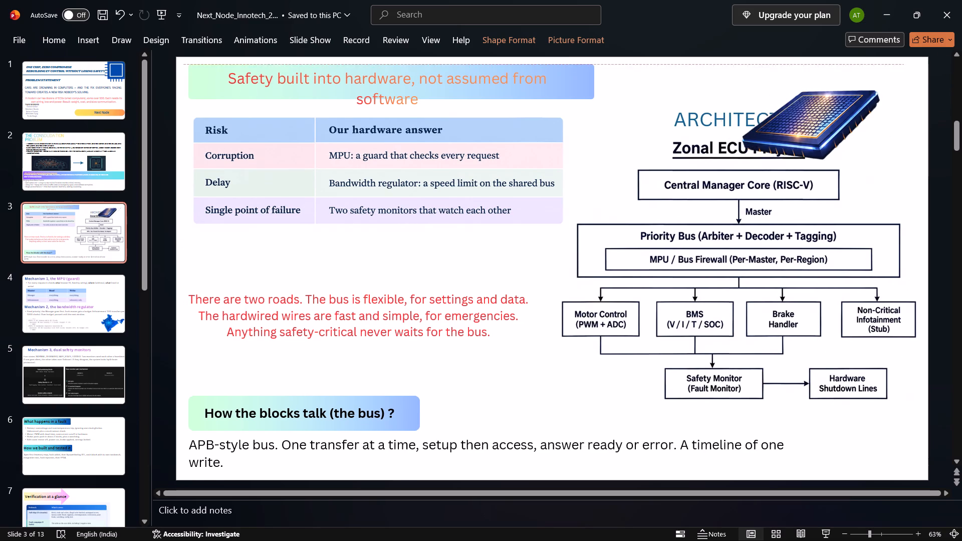
{"action": "left_click_drag", "start_coordinate": [872, 129], "coordinate": [909, 130]}
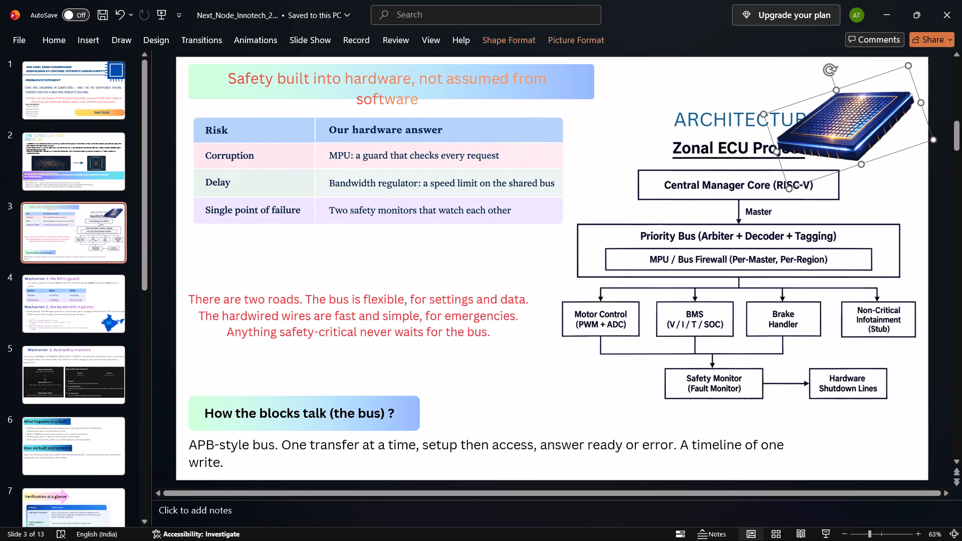
Shrink the chip picture from its lower-left corner until it clears the ARCHITECTURE and Zonal ECU Project headings.
{"action": "left_click_drag", "start_coordinate": [788, 188], "coordinate": [797, 178]}
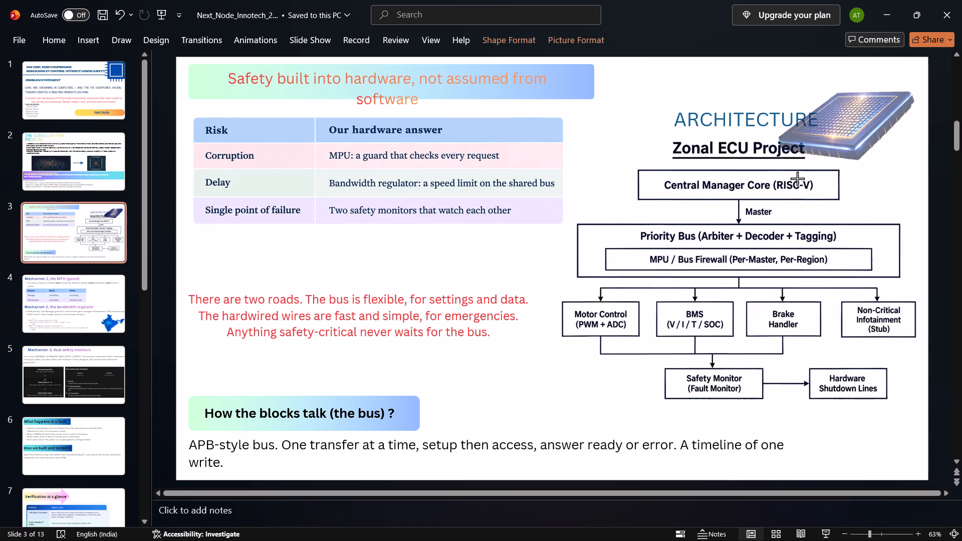
{"action": "left_click_drag", "start_coordinate": [797, 178], "coordinate": [818, 172]}
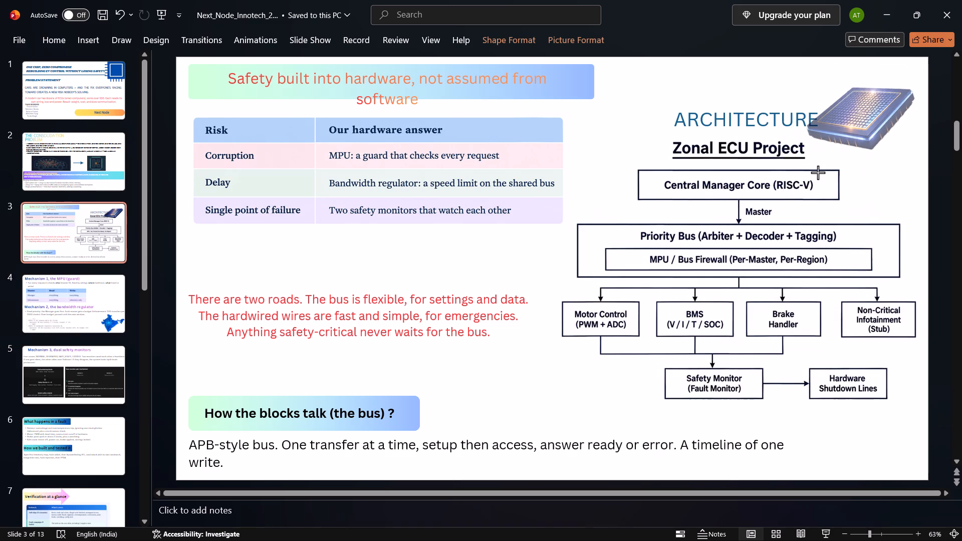
{"action": "left_click_drag", "start_coordinate": [818, 172], "coordinate": [834, 179]}
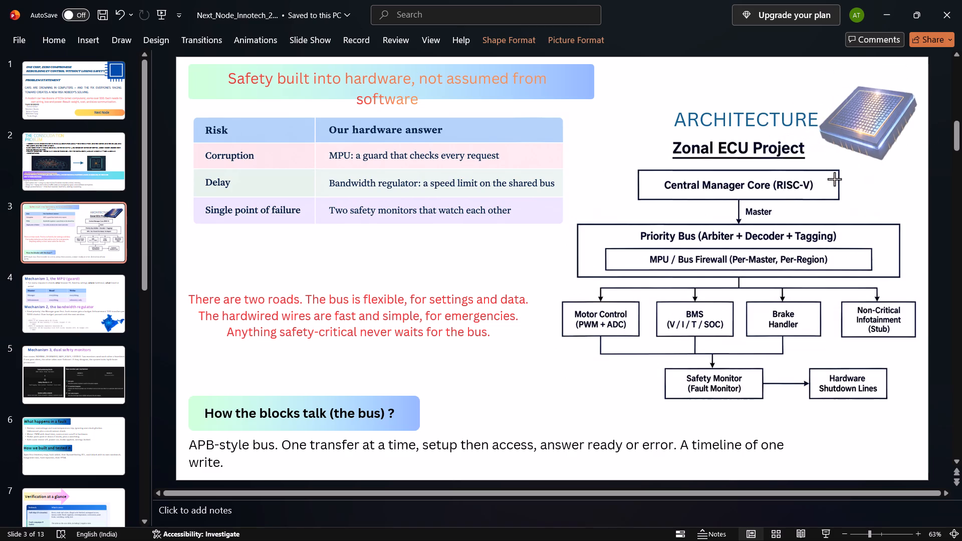
{"action": "left_click_drag", "start_coordinate": [834, 179], "coordinate": [832, 169]}
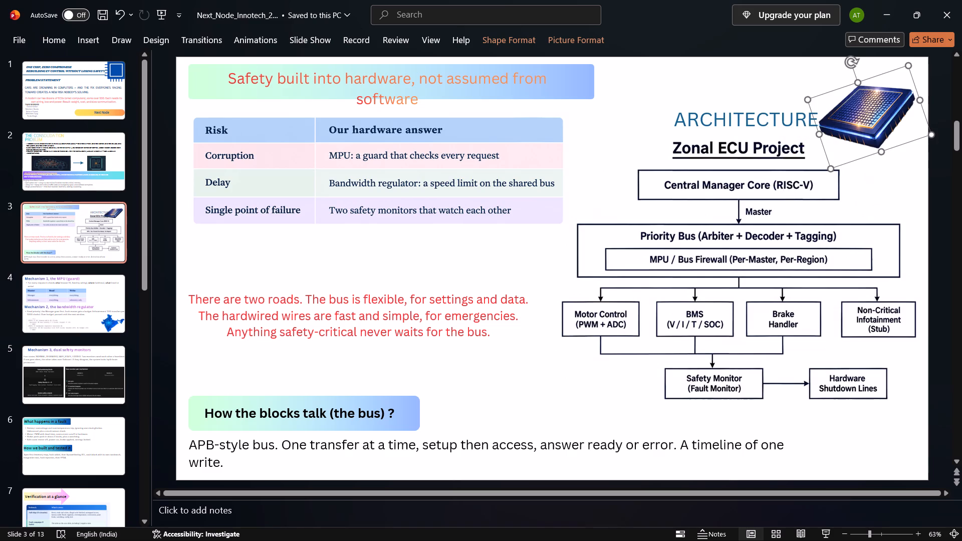
Move the reduced chip picture up and right into the slide's upper-right corner, clear of the ARCHITECTURE heading.
{"action": "left_click", "coordinate": [862, 129]}
{"action": "left_click_drag", "start_coordinate": [866, 127], "coordinate": [873, 125]}
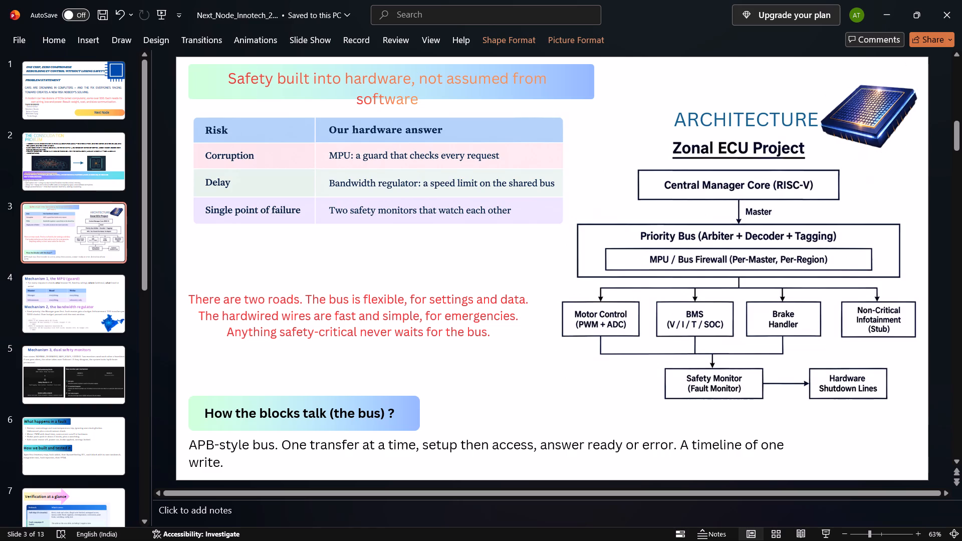
{"action": "left_click_drag", "start_coordinate": [873, 125], "coordinate": [874, 113]}
Shift the Zonal ECU Project diagram slightly down and nudge it sideways until its right edge meets the slide's edge.
{"action": "left_click", "coordinate": [890, 177]}
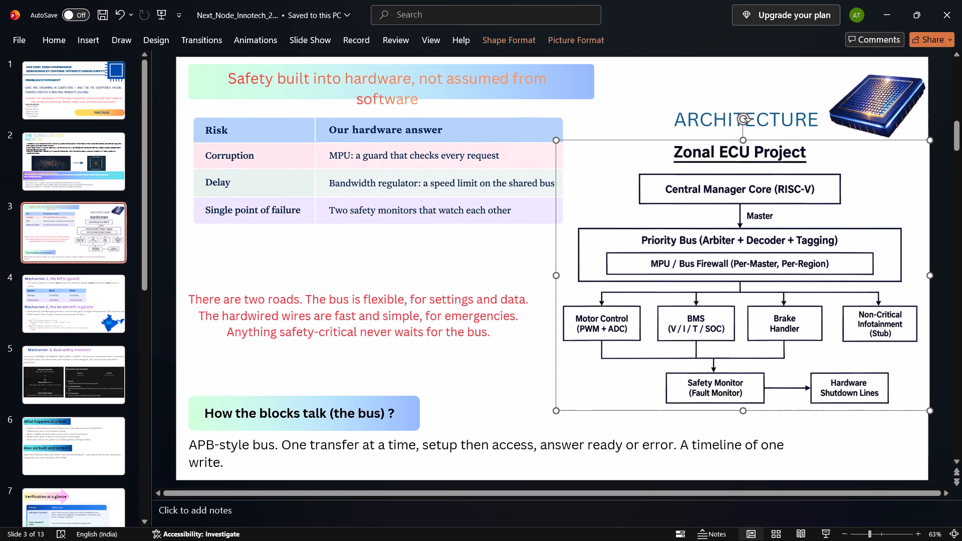
{"action": "left_click", "coordinate": [744, 80]}
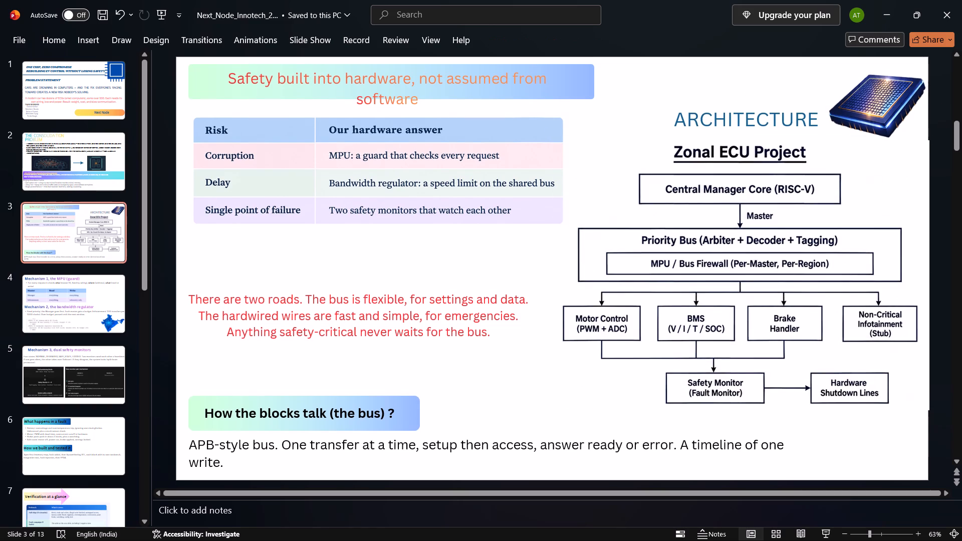
{"action": "left_click", "coordinate": [870, 172]}
{"action": "key", "text": "Left"}
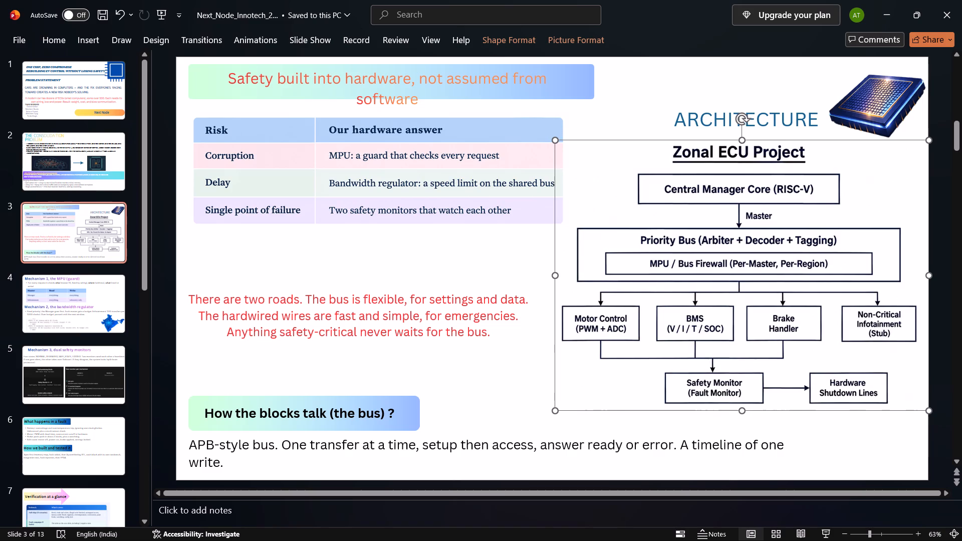
{"action": "key", "text": "Left"}
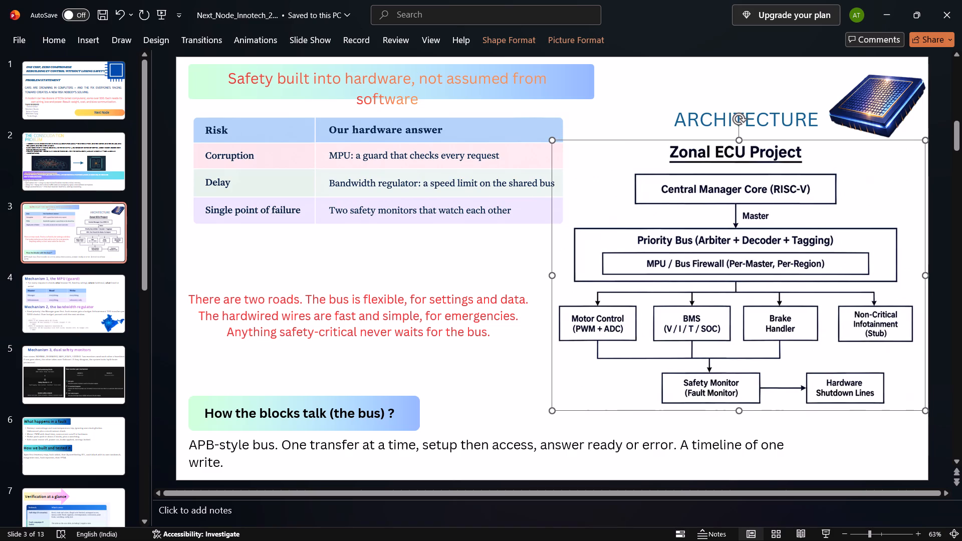
{"action": "key", "text": "Right"}
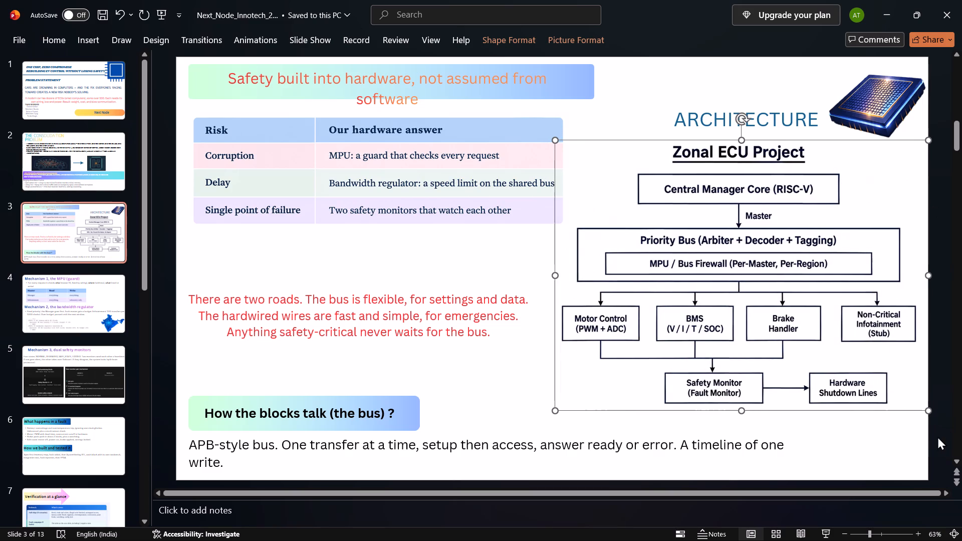
{"action": "left_click", "coordinate": [912, 439]}
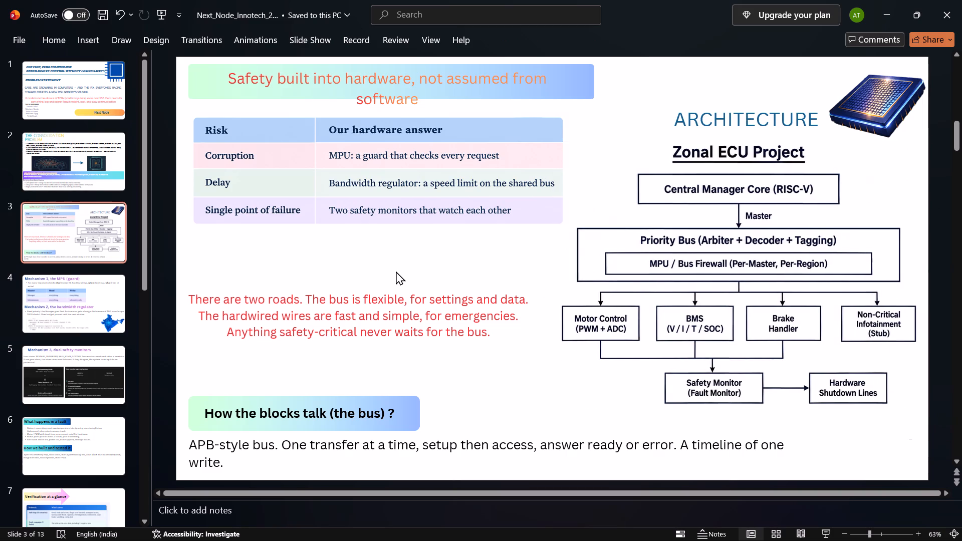